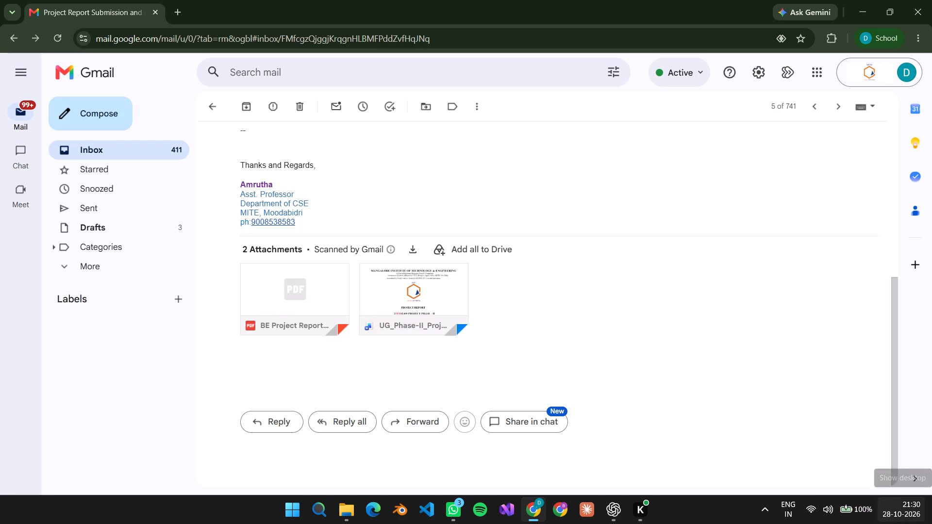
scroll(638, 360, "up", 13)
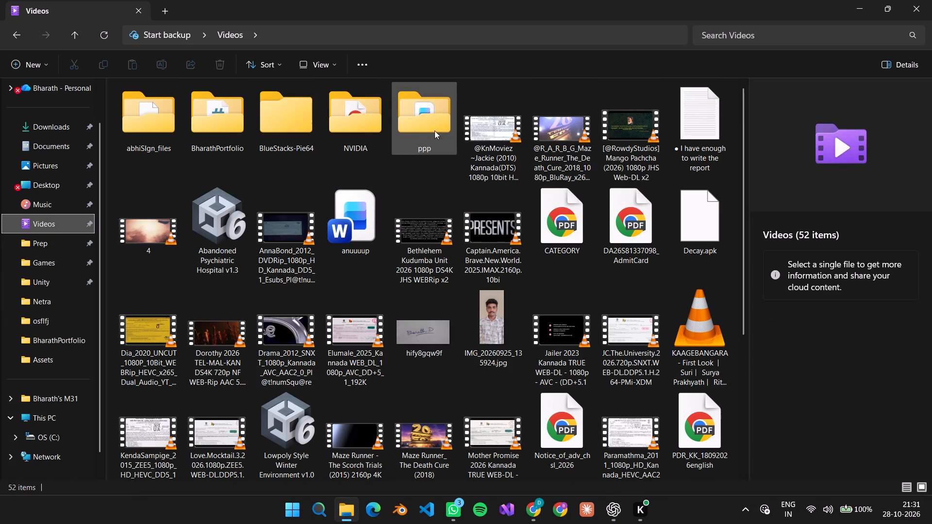
double_click(423, 130)
left_click(546, 192)
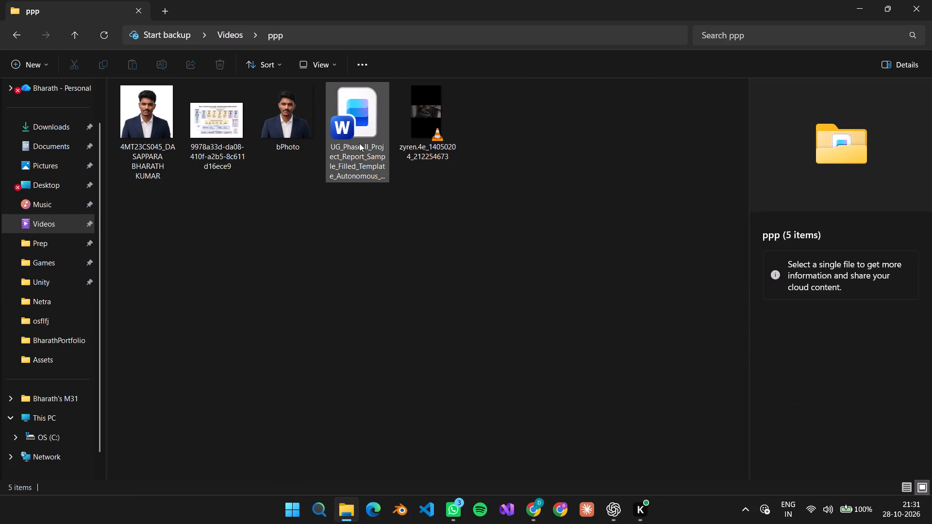
double_click(359, 143)
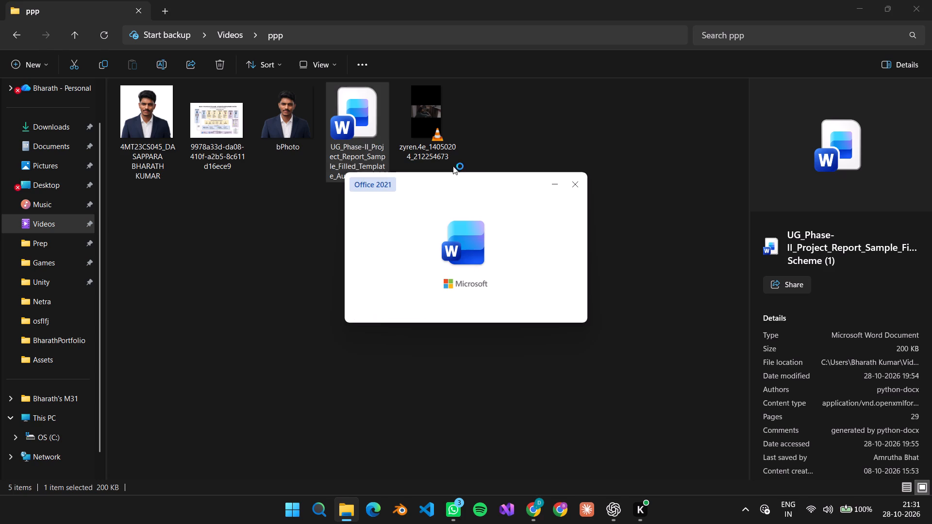
Look through the report template's front matter, from the cover page to the table of contents.
scroll(832, 322, "down", 20)
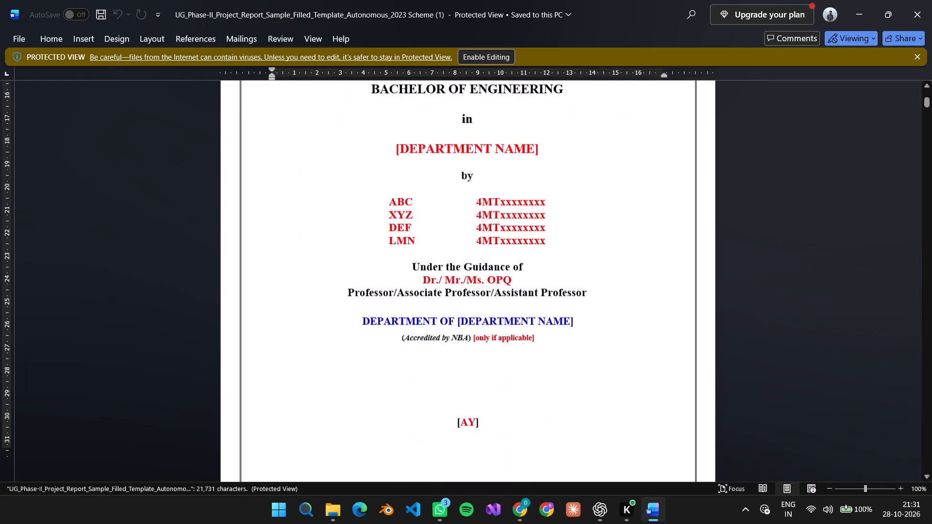
scroll(772, 311, "down", 20)
scroll(772, 311, "down", 20)
scroll(772, 311, "down", 12)
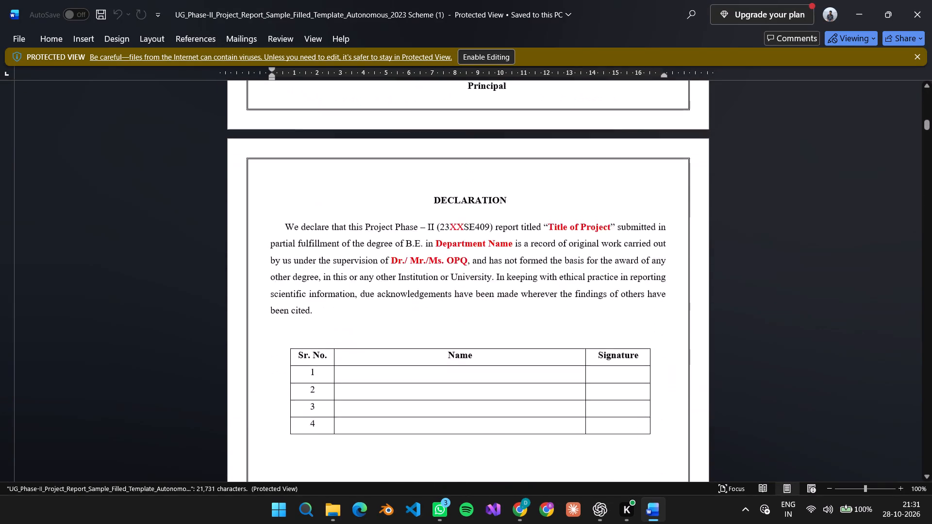
scroll(771, 307, "down", 20)
scroll(771, 307, "down", 20)
scroll(771, 307, "down", 12)
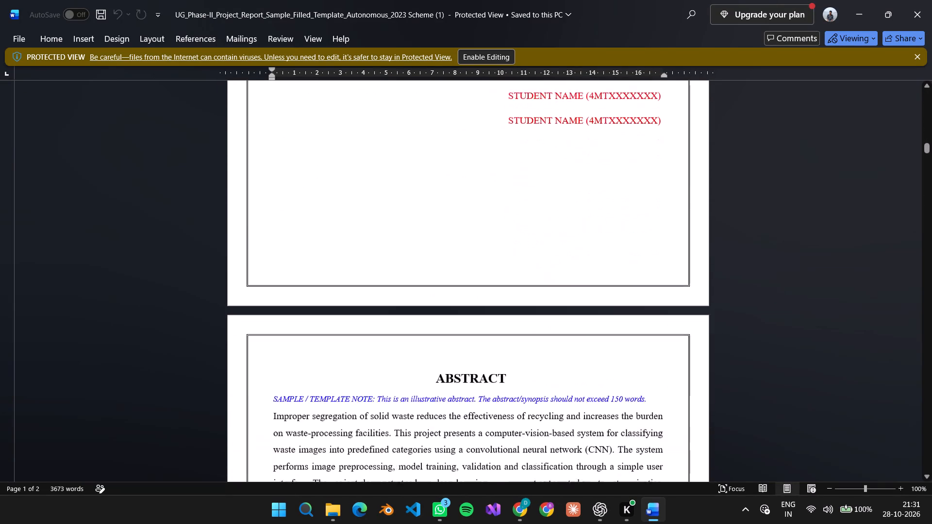
scroll(781, 268, "down", 20)
scroll(781, 268, "down", 20)
scroll(781, 268, "down", 12)
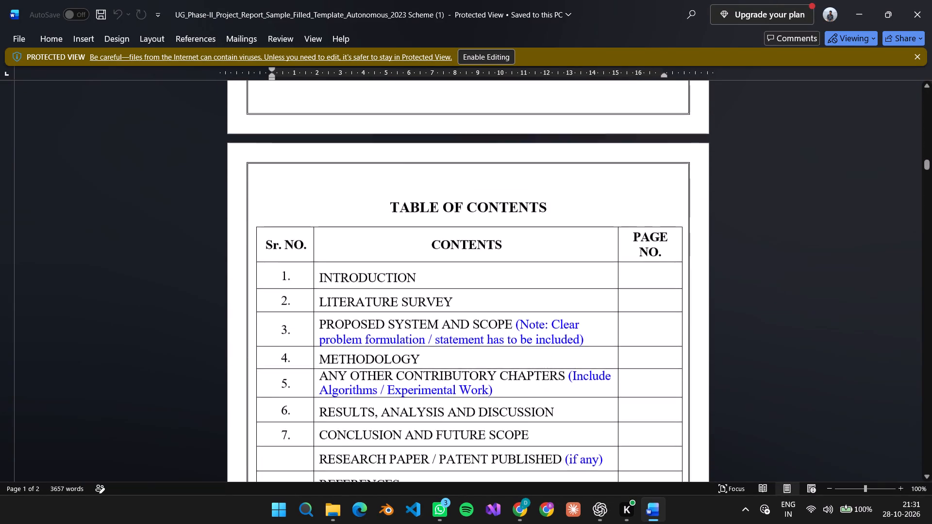
scroll(794, 255, "down", 20)
scroll(794, 255, "down", 2)
scroll(799, 248, "up", 13)
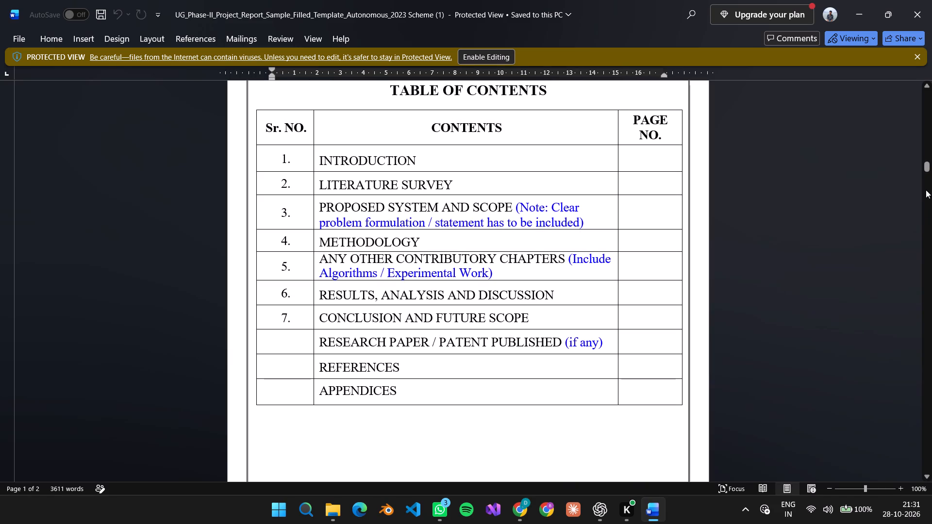
left_click_drag(928, 168, 931, 77)
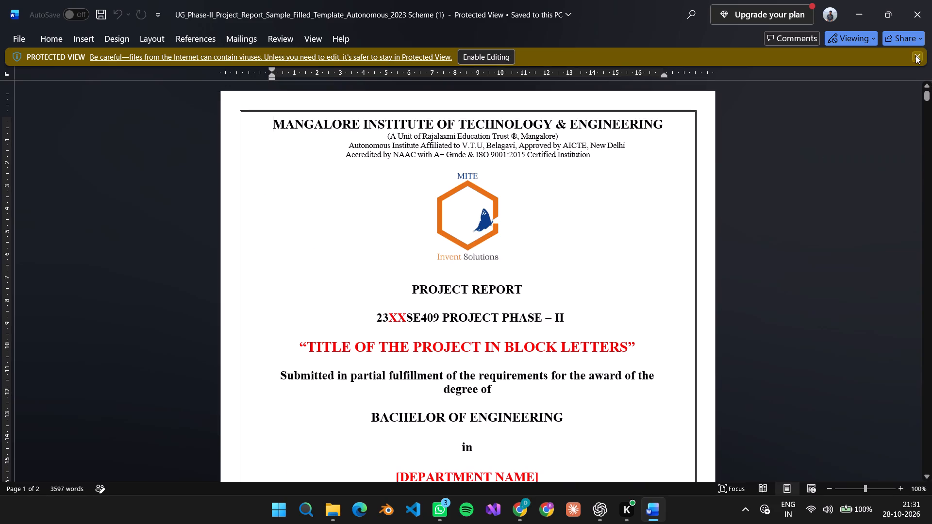
left_click(915, 55)
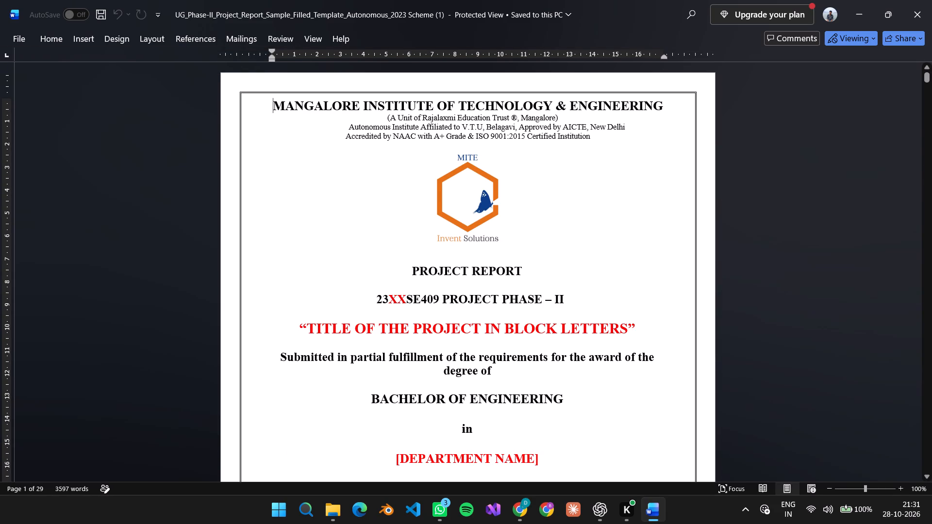
scroll(861, 217, "down", 5)
scroll(860, 226, "up", 6)
Close the protected template, reopen it from the ppp folder and enable editing.
left_click(921, 0)
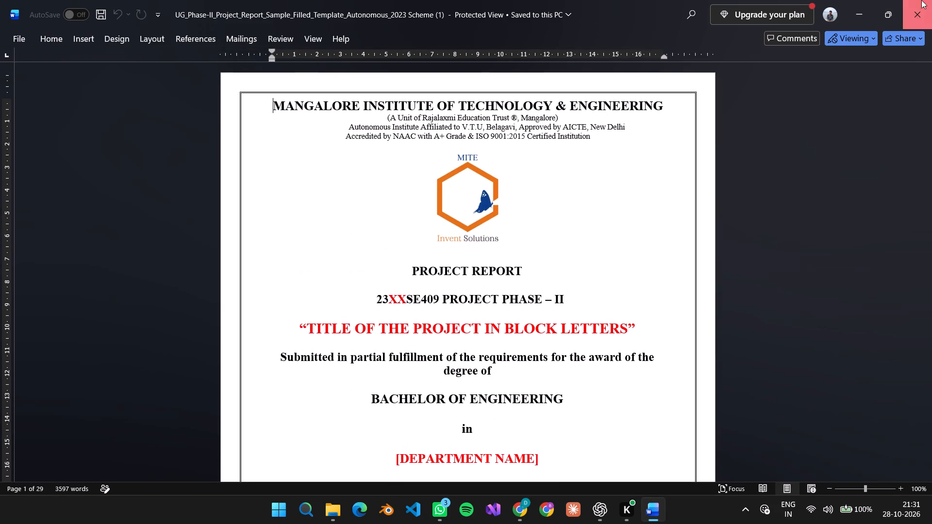
double_click(367, 127)
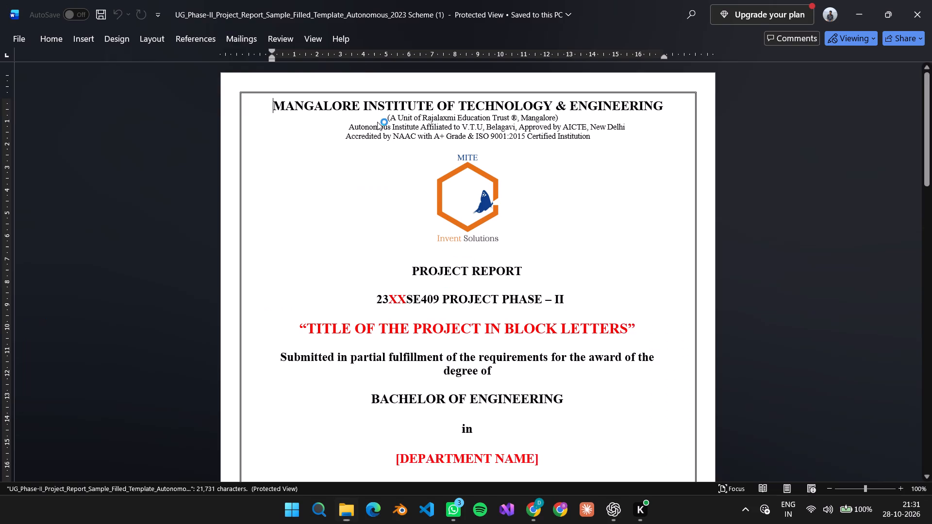
left_click(472, 58)
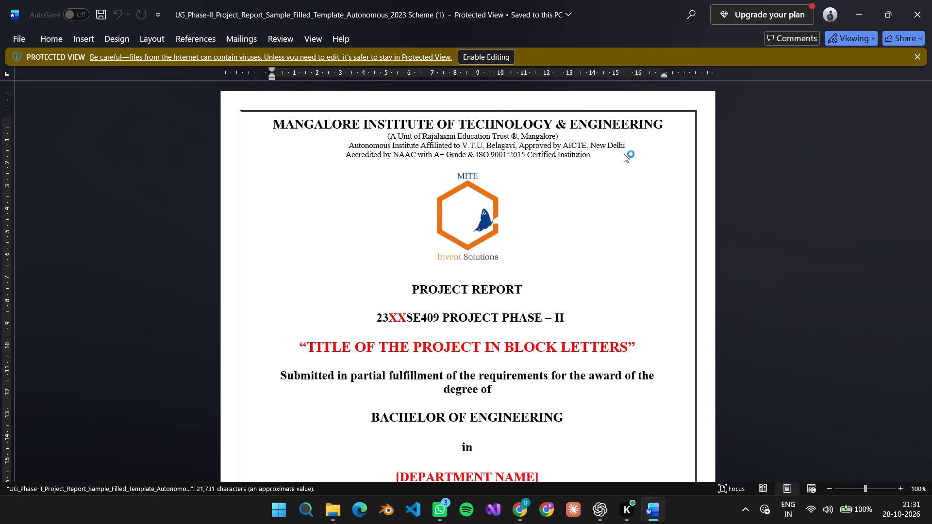
key("alt+Tab")
key("alt+Tab")
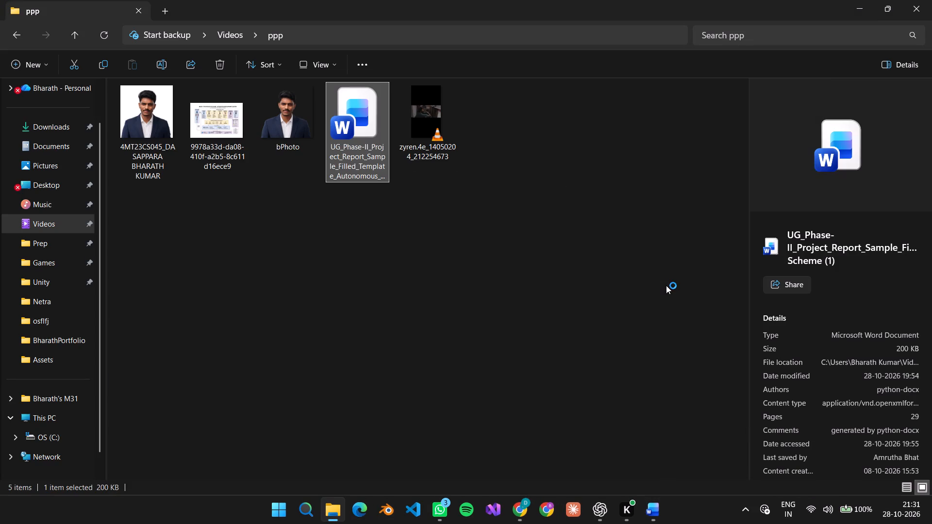
left_click(580, 275)
key("alt+Tab")
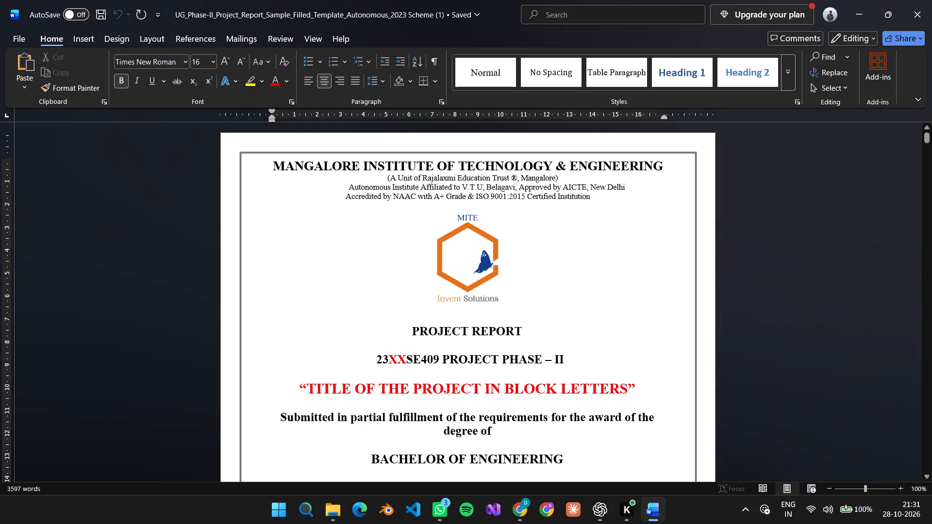
Replace the red XX placeholder in the cover page's Project Phase – II course code with CS.
scroll(718, 286, "down", 4)
scroll(718, 286, "up", 4)
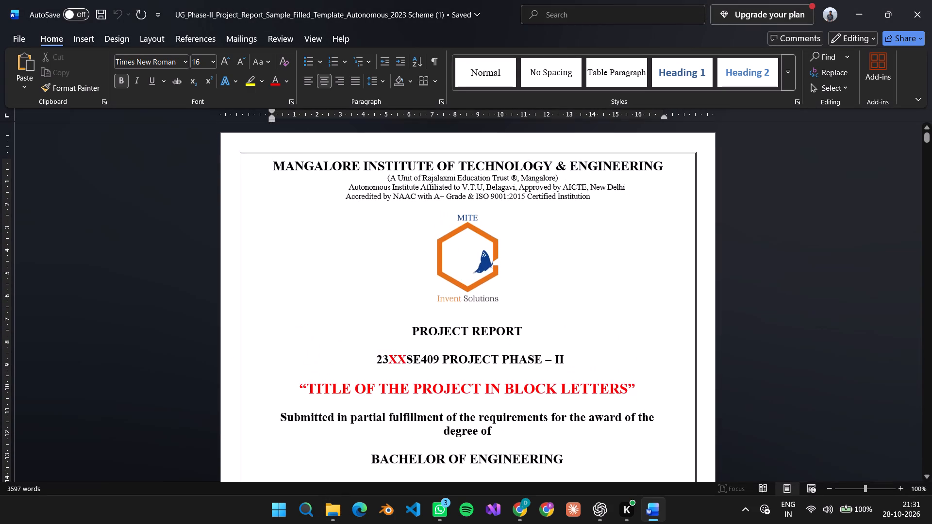
scroll(575, 301, "down", 5)
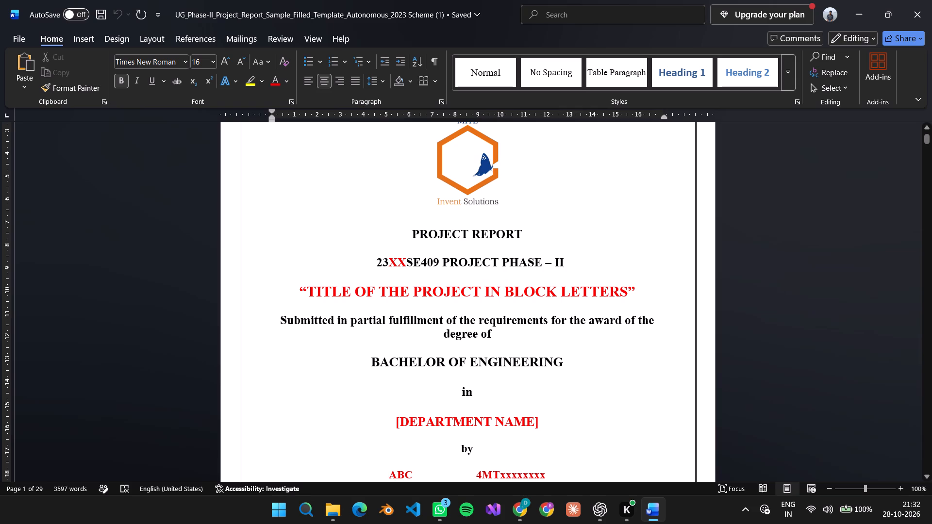
left_click(403, 264)
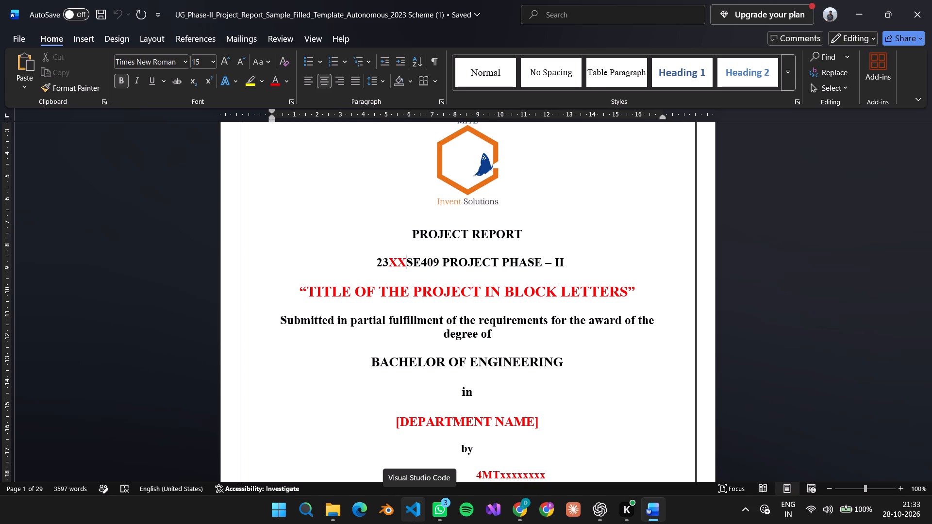
key("BackSpace")
key("BackSpace")
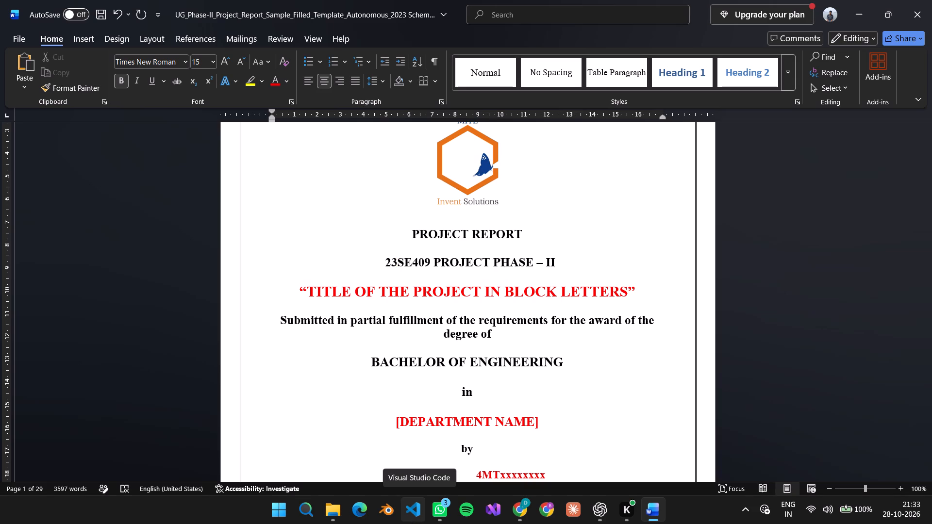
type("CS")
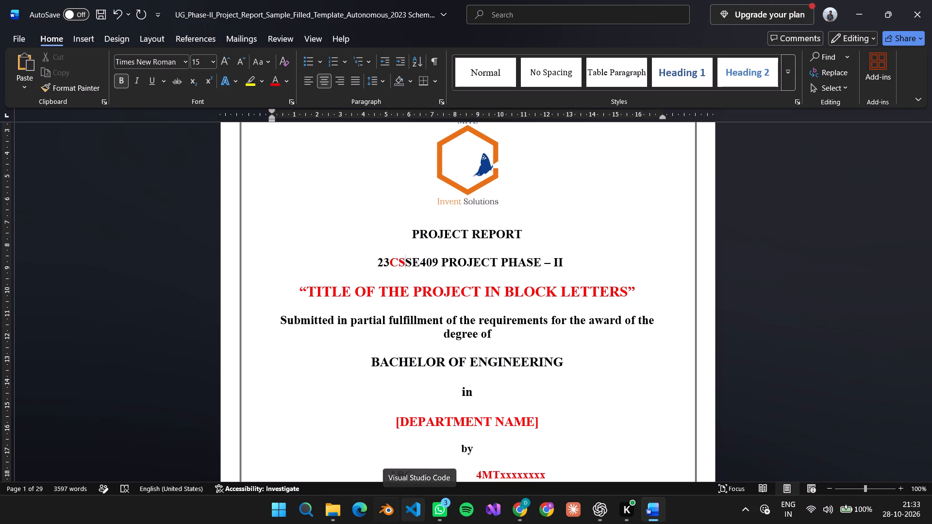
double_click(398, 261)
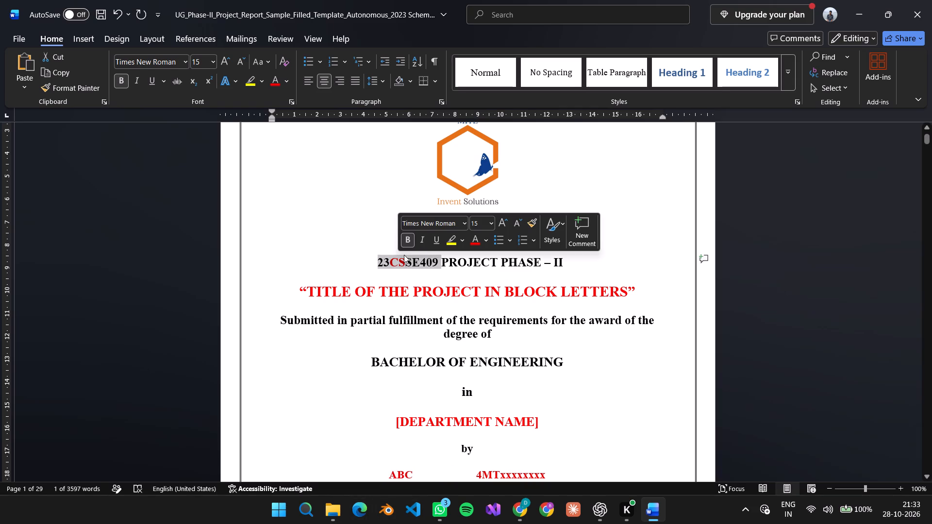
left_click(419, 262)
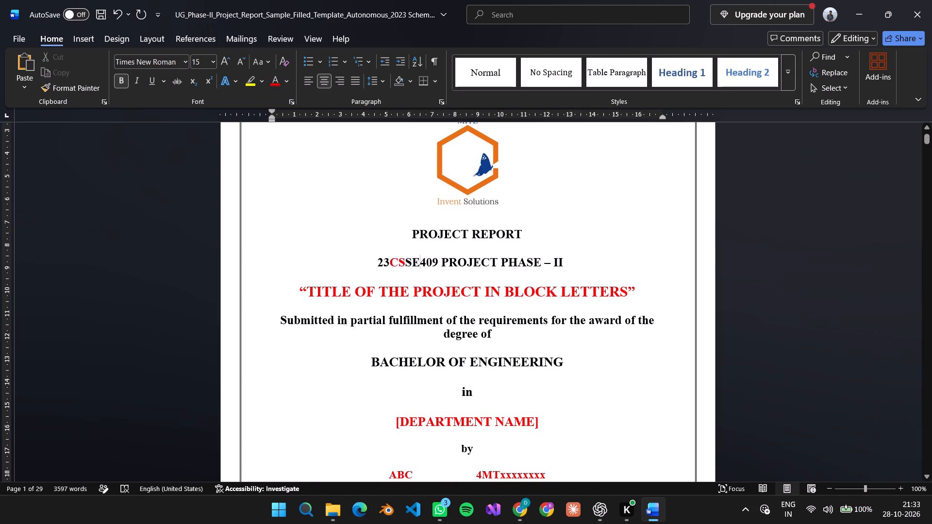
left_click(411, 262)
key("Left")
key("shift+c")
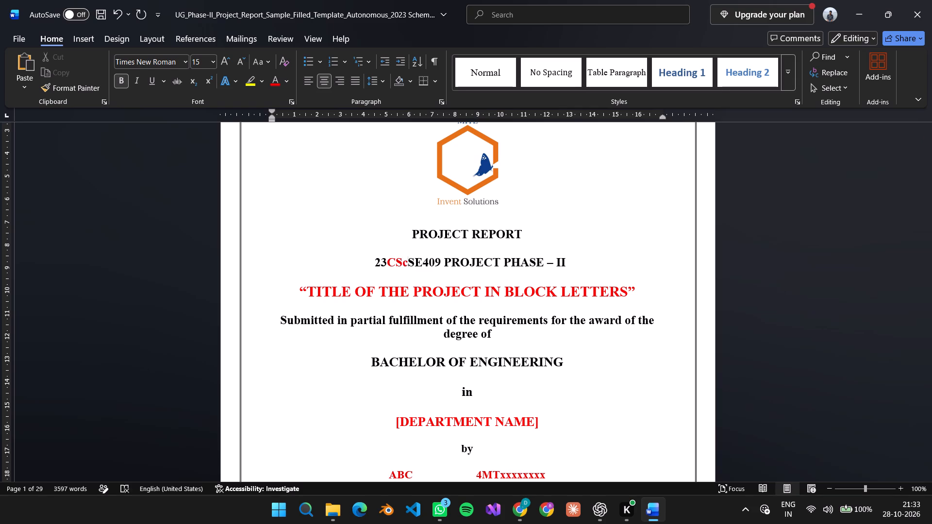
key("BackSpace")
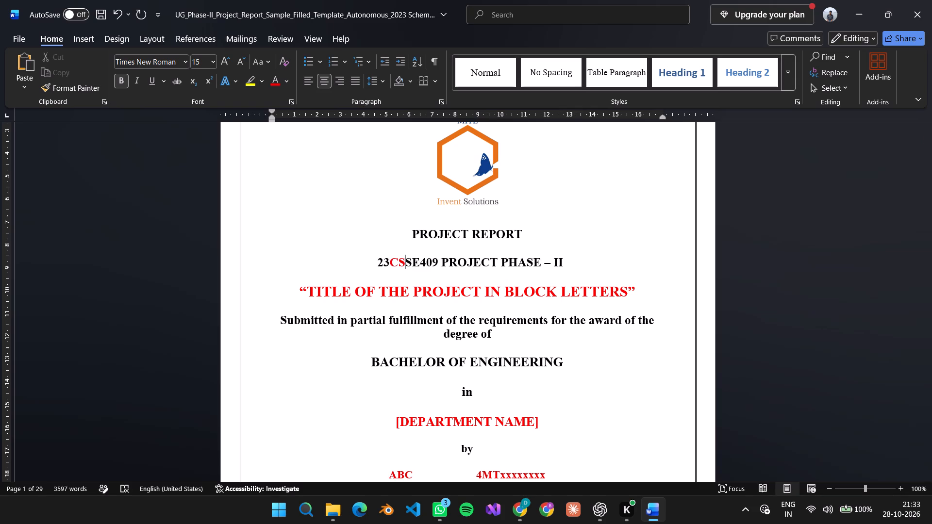
Replace the red CS in the cover page's course code with black CS so the code reads 23CSSE409.
left_click(386, 262)
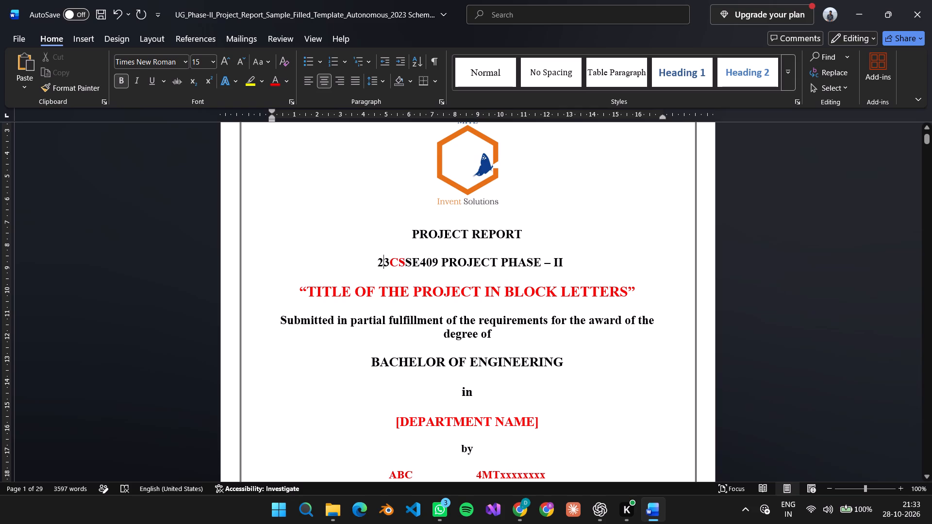
key("shift+c")
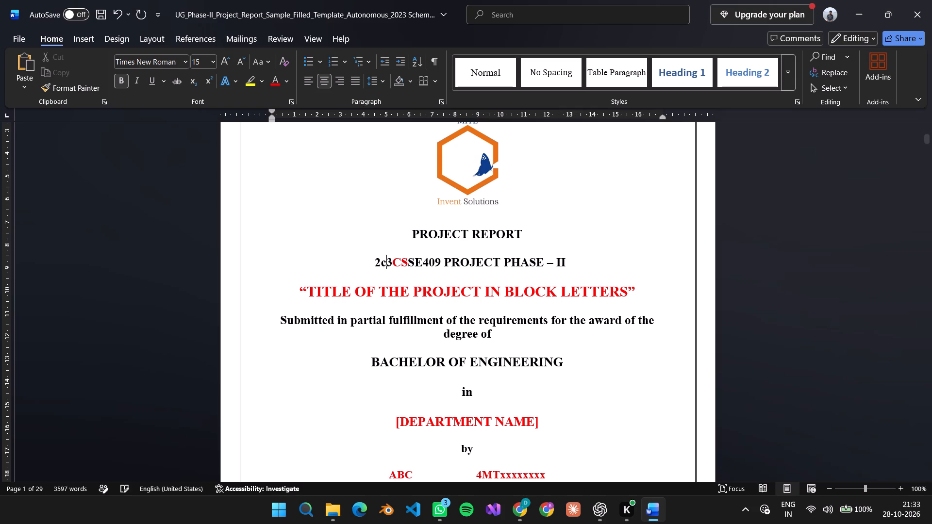
key("BackSpace")
type("CS")
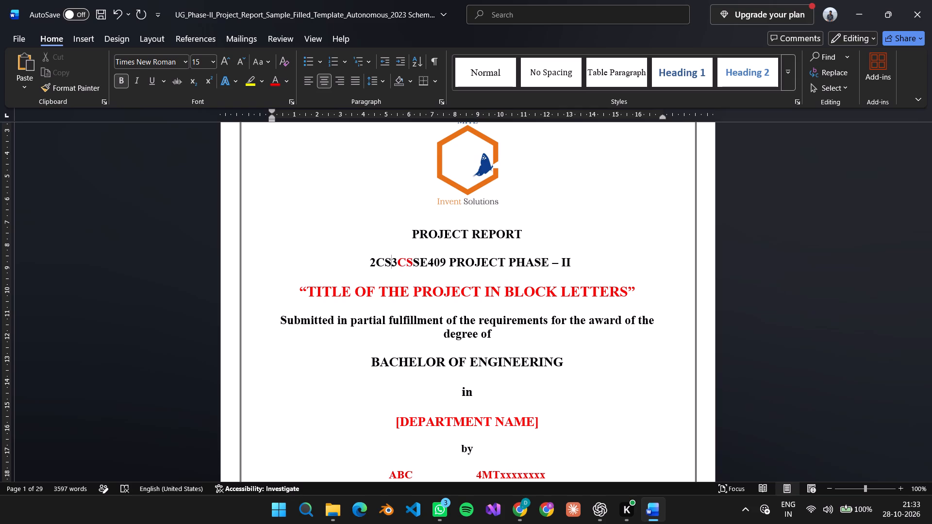
key("Left")
key("Left")
key("3")
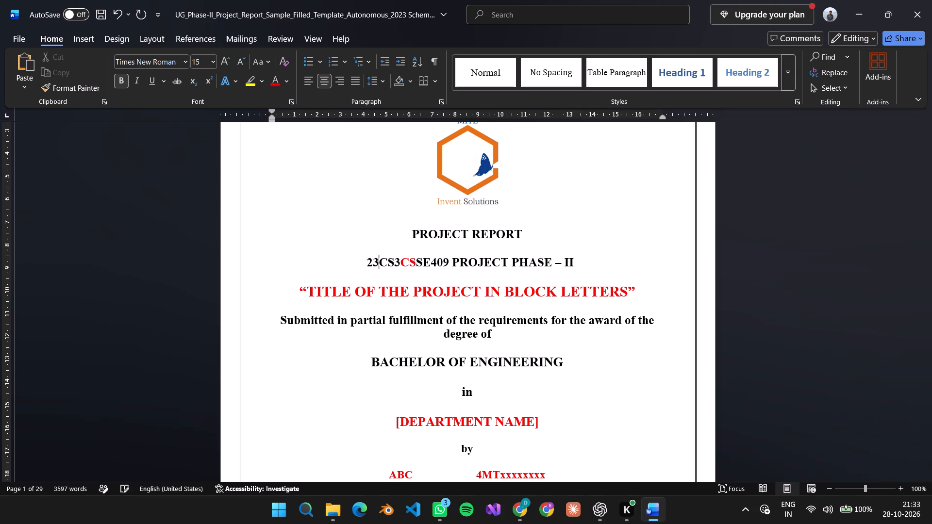
key("Right")
key("Right")
key("Right")
key("Right")
key("Right")
key("BackSpace")
key("BackSpace")
key("BackSpace")
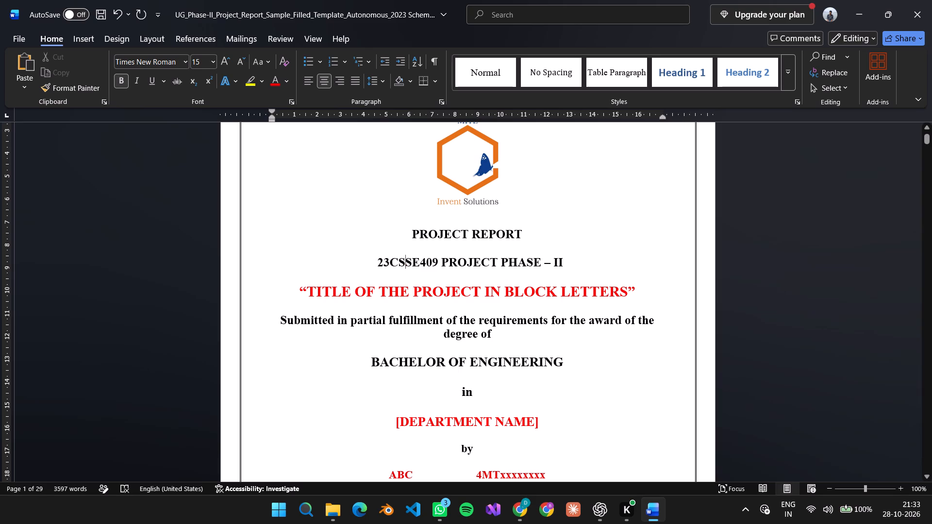
Ignore all spelling flags for the word Rajalaxmi in the line below the institute name.
scroll(554, 299, "up", 8)
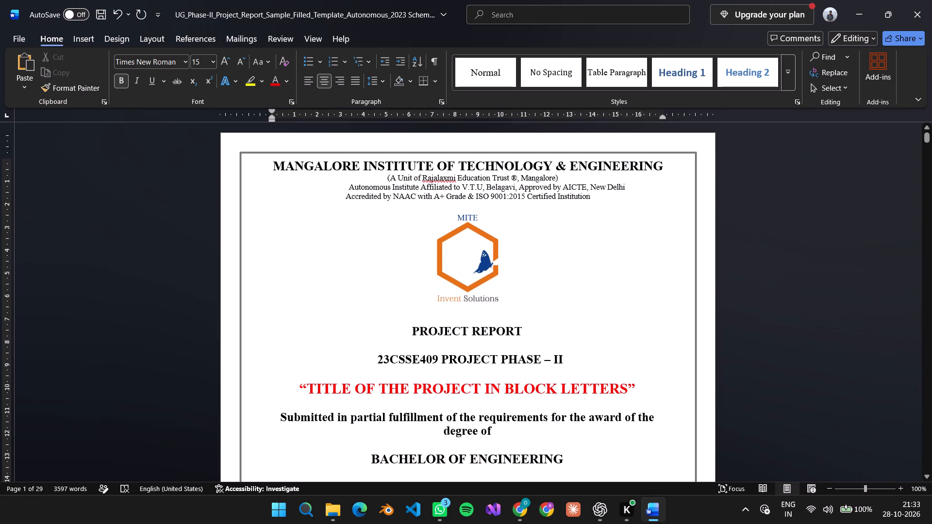
left_click(435, 179)
right_click(435, 179)
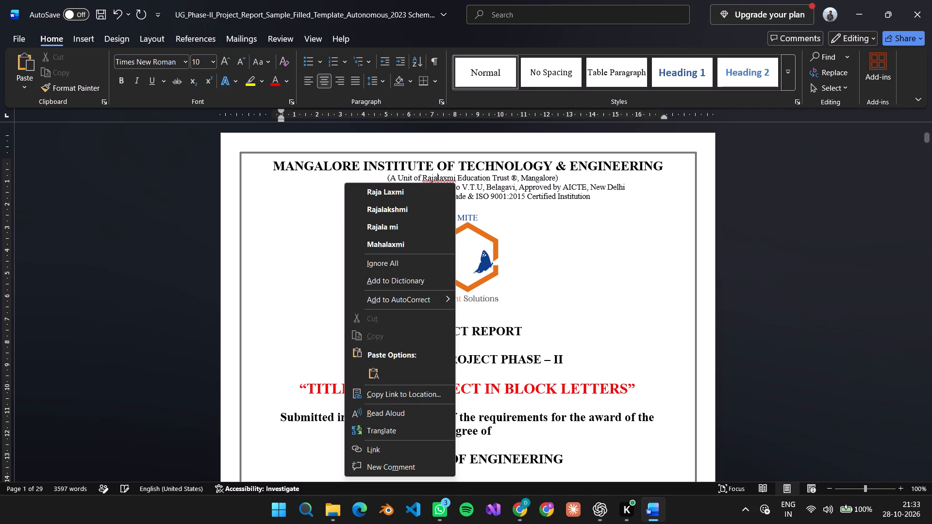
left_click(398, 268)
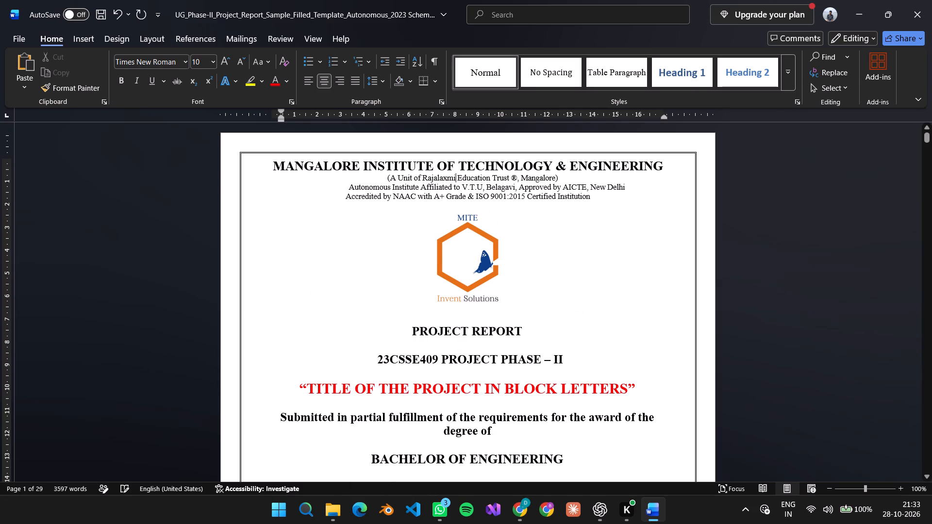
Examine the remaining red placeholders on the cover page.
scroll(582, 285, "down", 6)
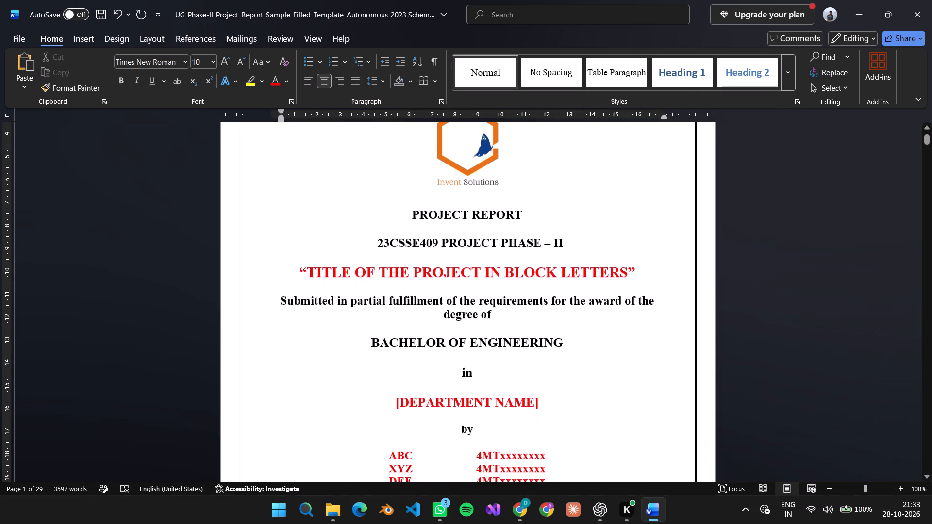
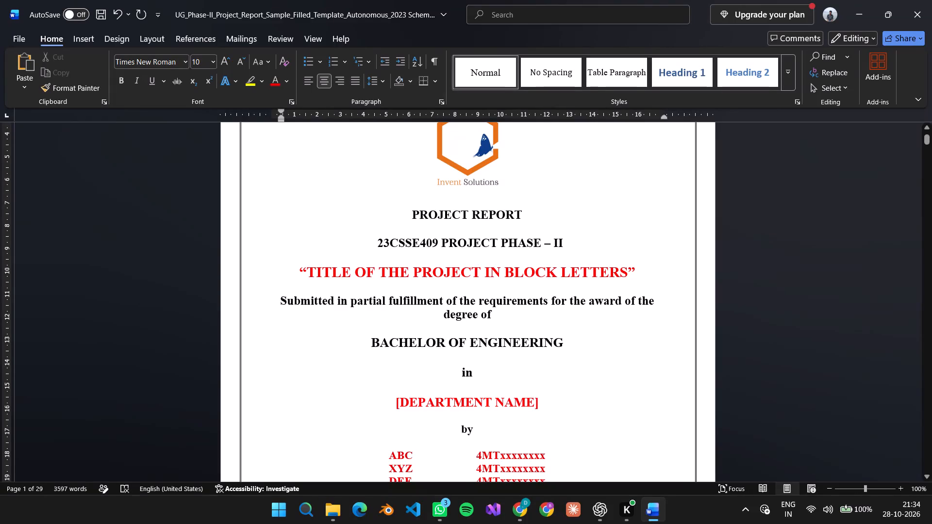
Replace the project title placeholder inside the quotation marks on the cover page with the copied title Decay: A Post-Apocalyptic Survival Game.
left_click_drag(630, 272, 532, 272)
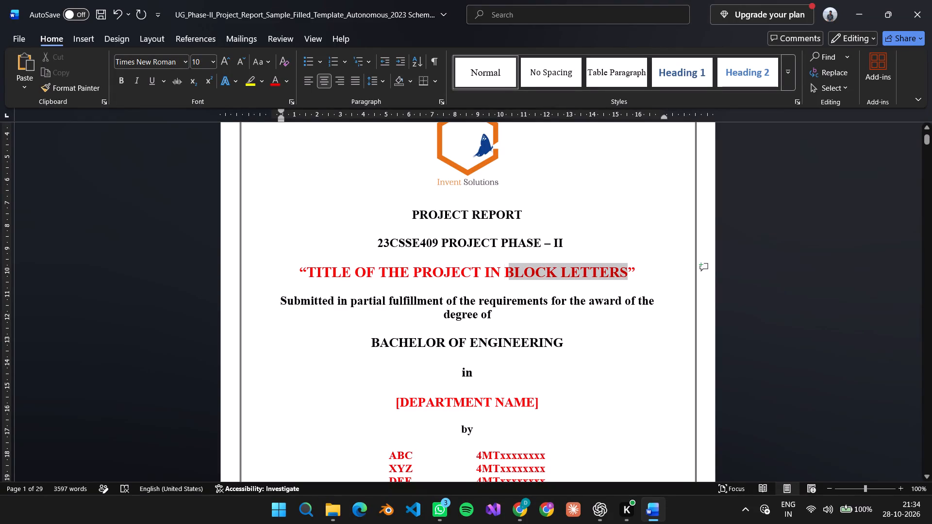
left_click_drag(532, 272, 326, 276)
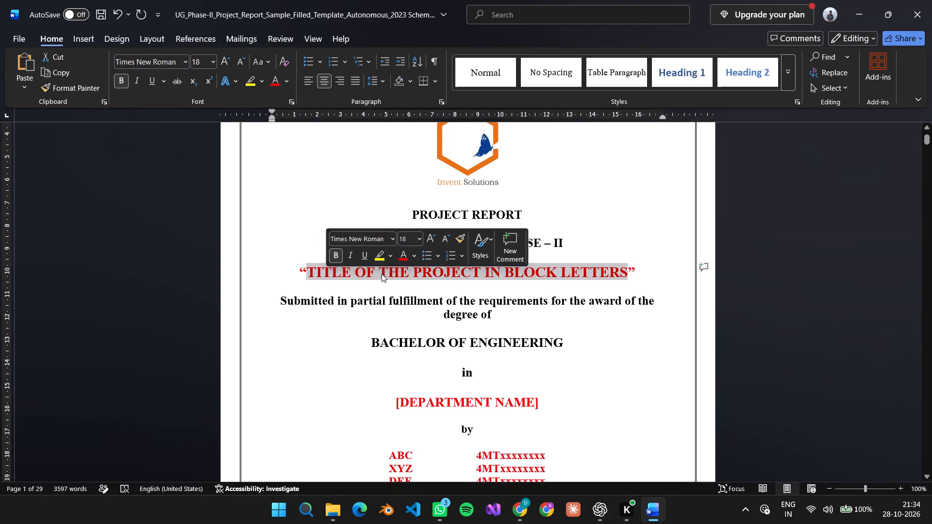
key("ctrl+v")
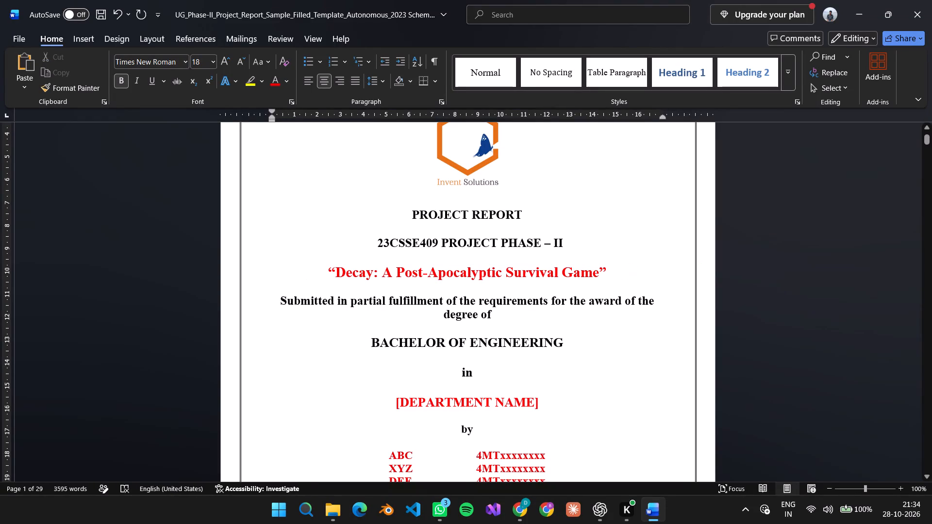
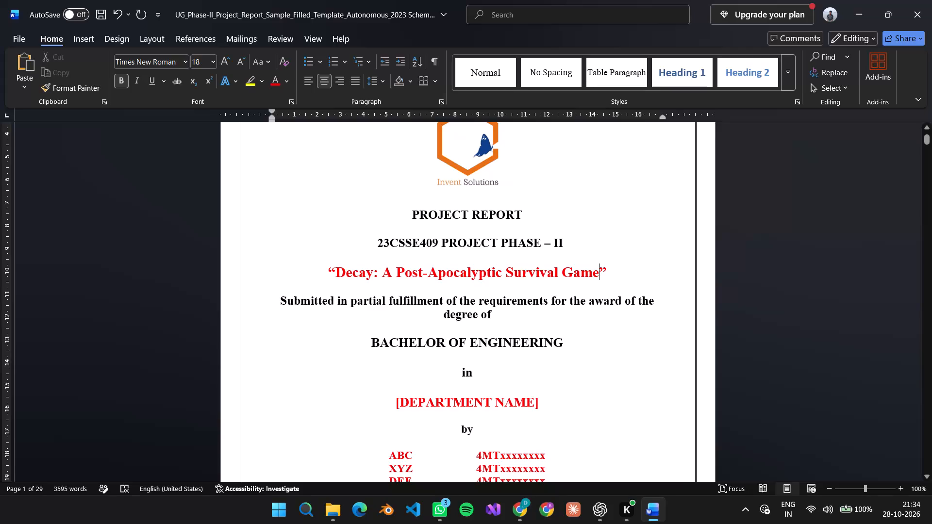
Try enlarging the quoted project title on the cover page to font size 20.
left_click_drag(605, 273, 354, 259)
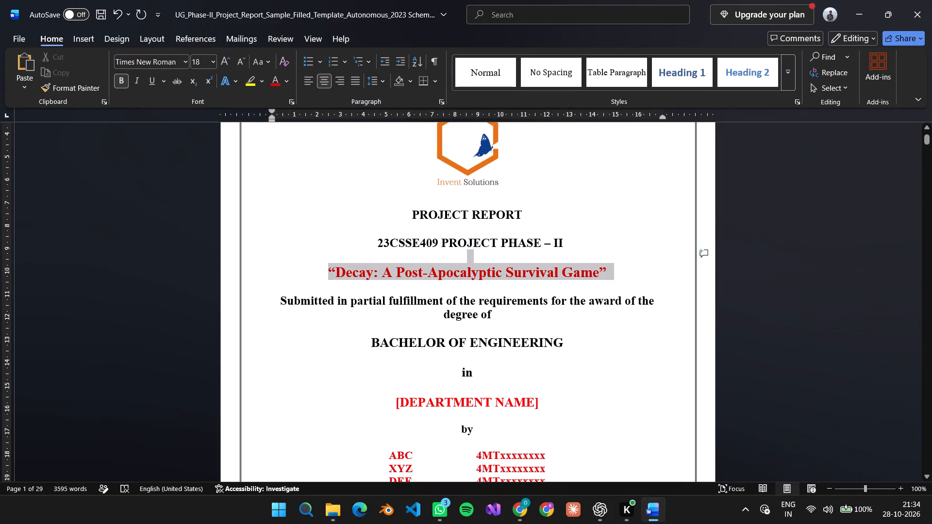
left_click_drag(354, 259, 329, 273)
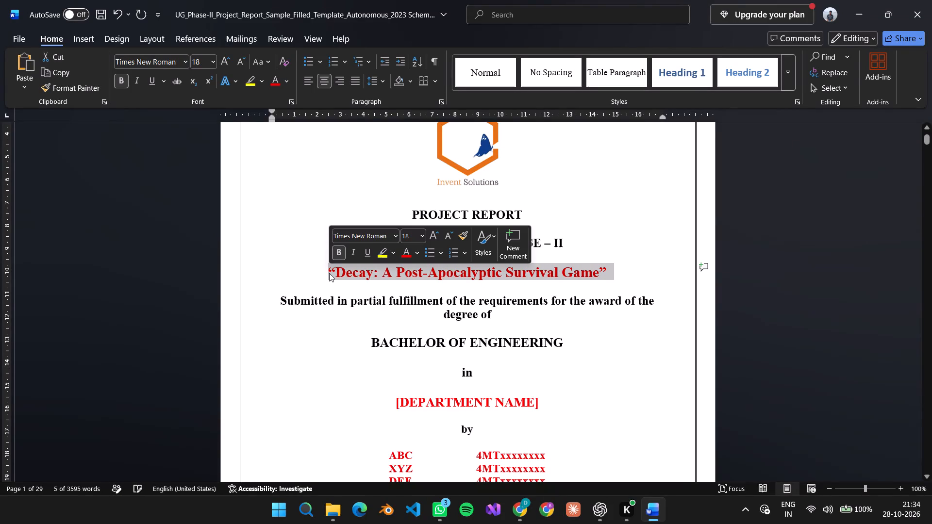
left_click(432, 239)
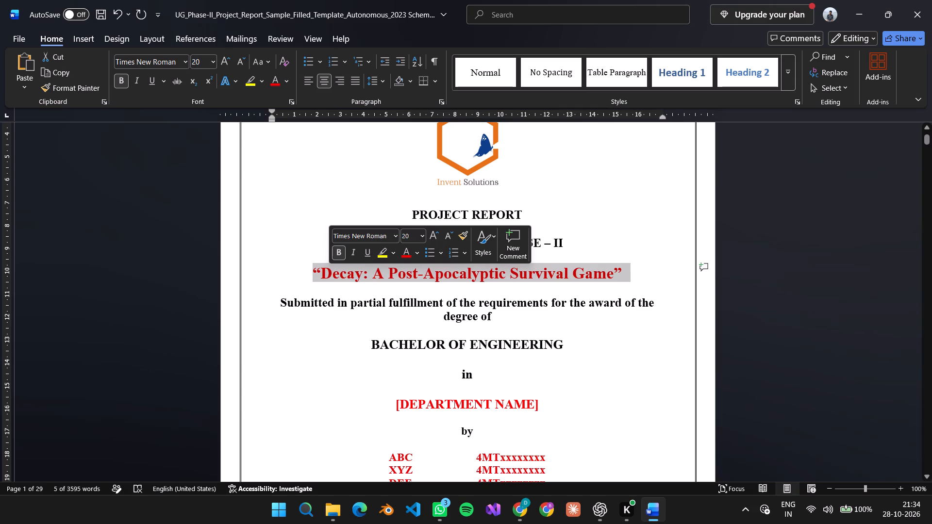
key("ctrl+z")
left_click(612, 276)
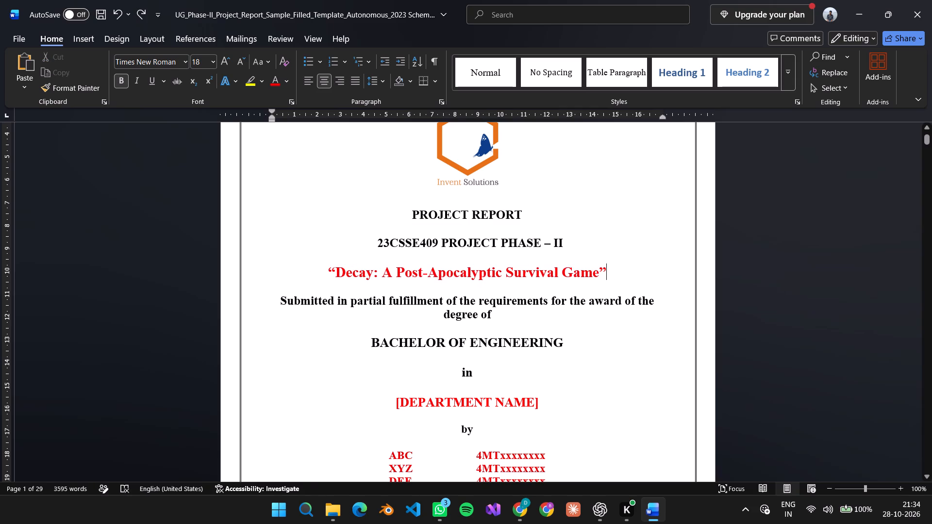
Undo the replacement of the title placeholder inside the quotation marks on the cover page.
left_click_drag(616, 273, 396, 269)
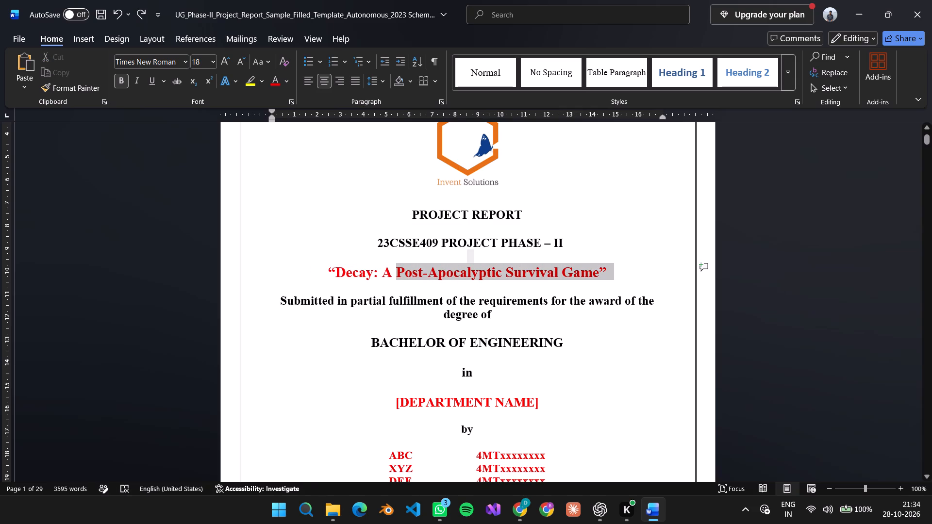
left_click_drag(396, 269, 358, 272)
left_click(627, 273)
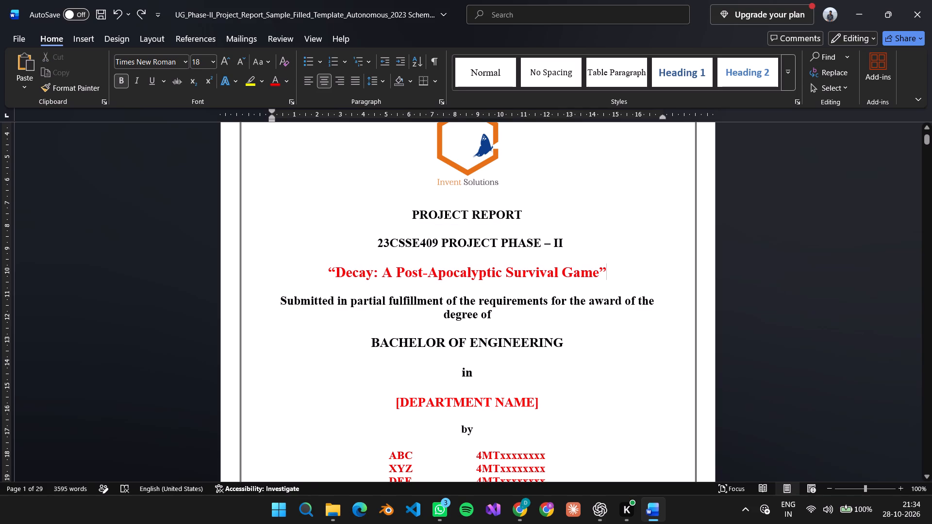
key("ctrl+z")
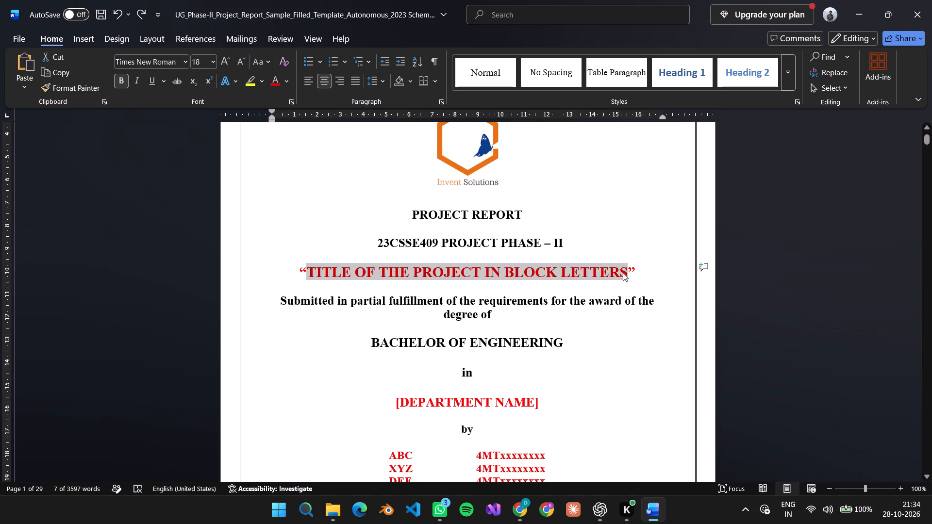
left_click(637, 270)
left_click_drag(645, 272, 535, 273)
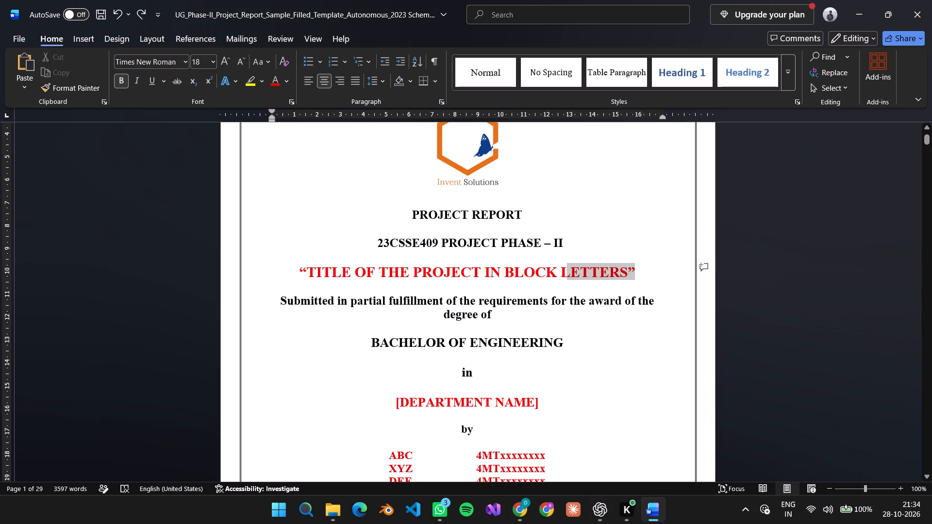
left_click_drag(535, 273, 297, 274)
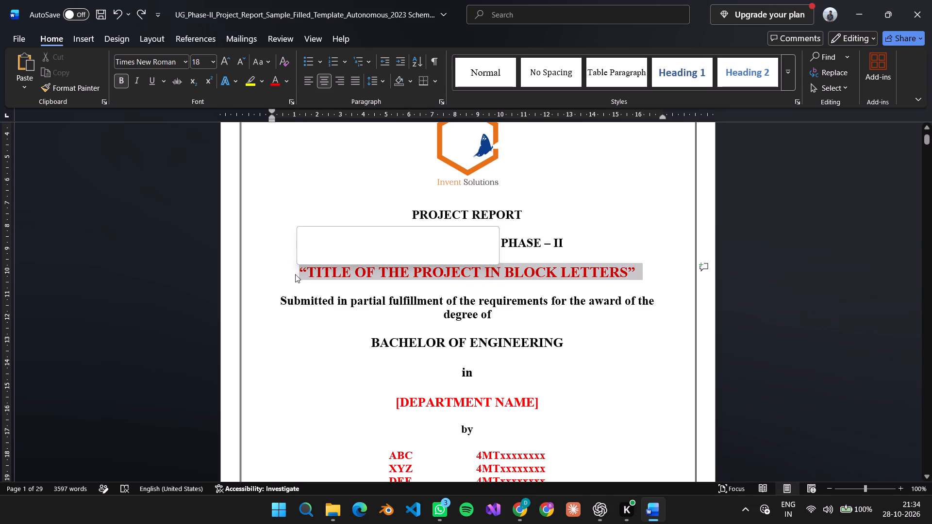
left_click(394, 268)
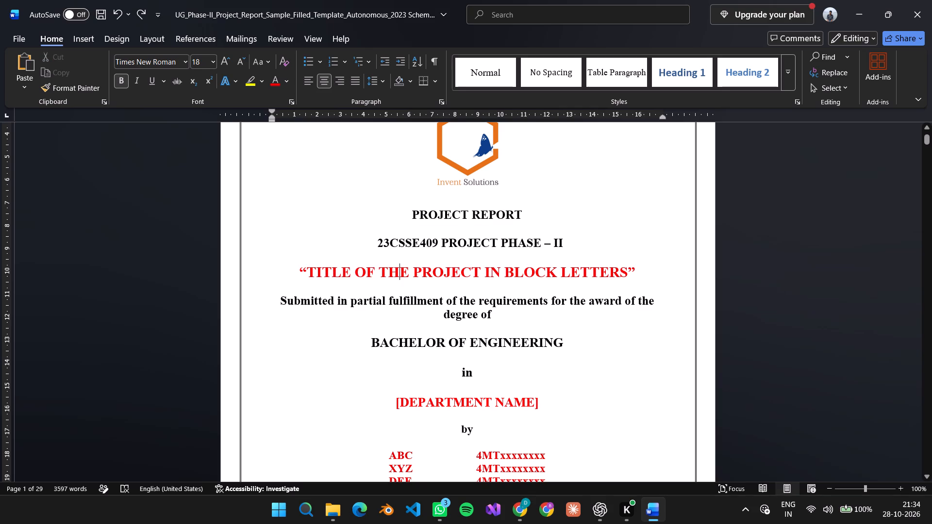
Replace the cover page's title placeholder with DECAY in block letters, keeping the surrounding quotation marks.
left_click(628, 275)
key("ctrl+BackSpace")
key("ctrl+BackSpace")
key("ctrl+BackSpace")
key("ctrl+BackSpace")
key("ctrl+BackSpace")
key("ctrl+BackSpace")
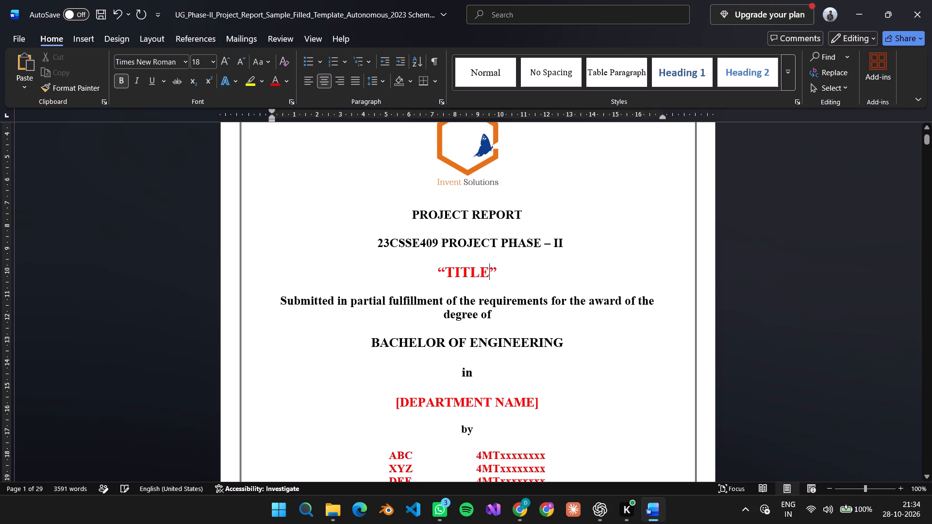
key("ctrl+BackSpace")
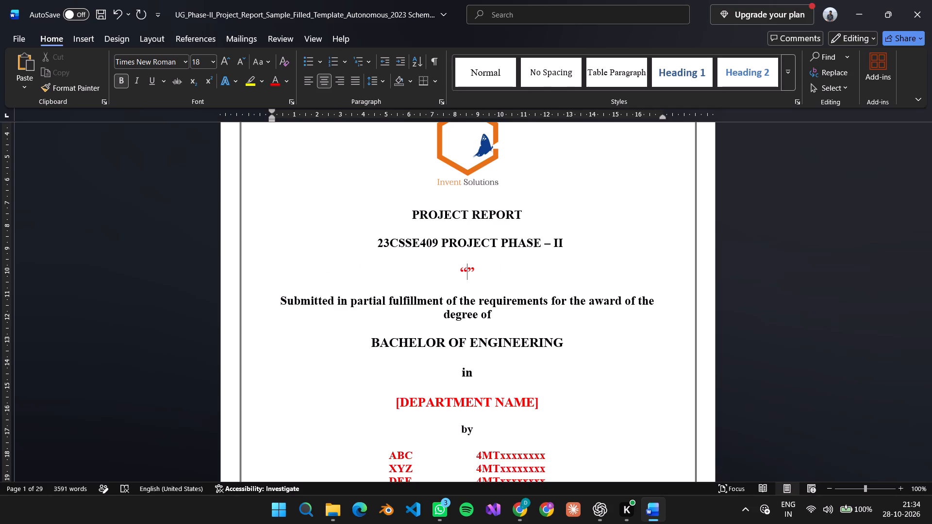
key("ctrl+v")
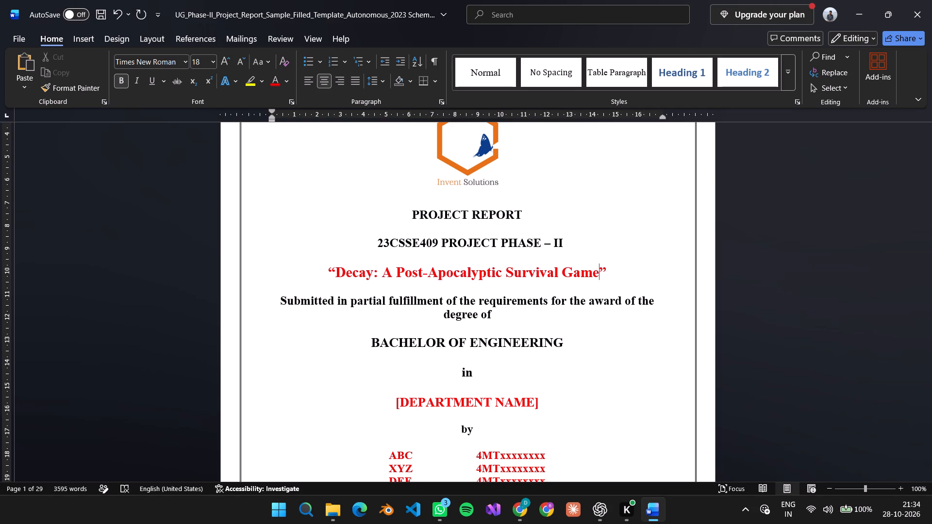
key("ctrl+z")
key("shift+d")
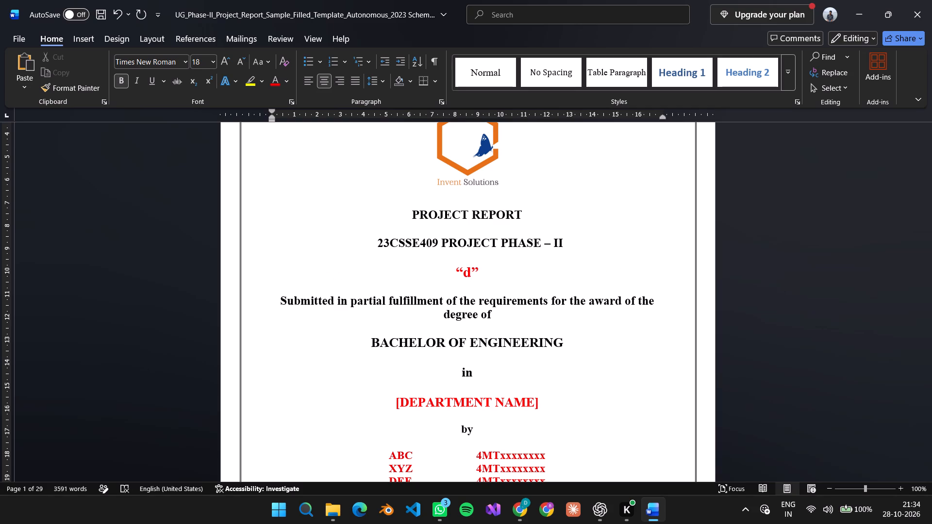
key("BackSpace")
type("DECAY")
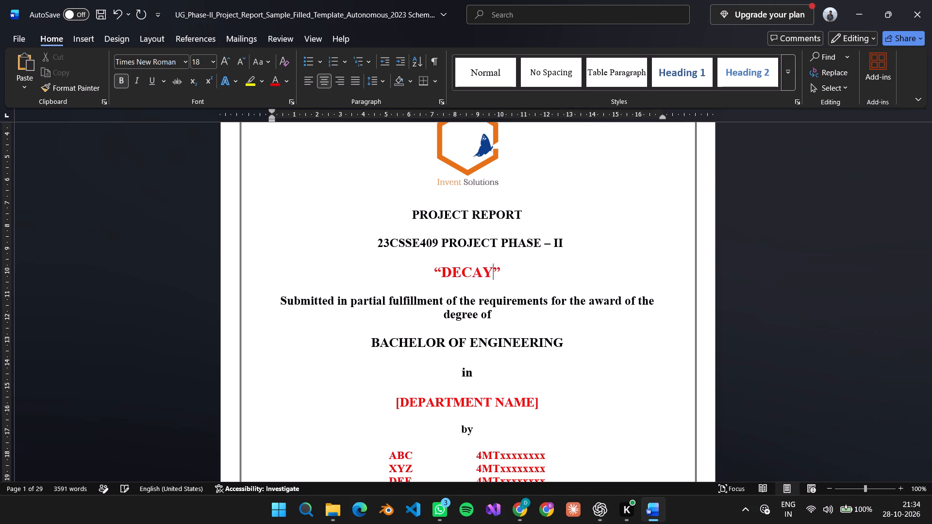
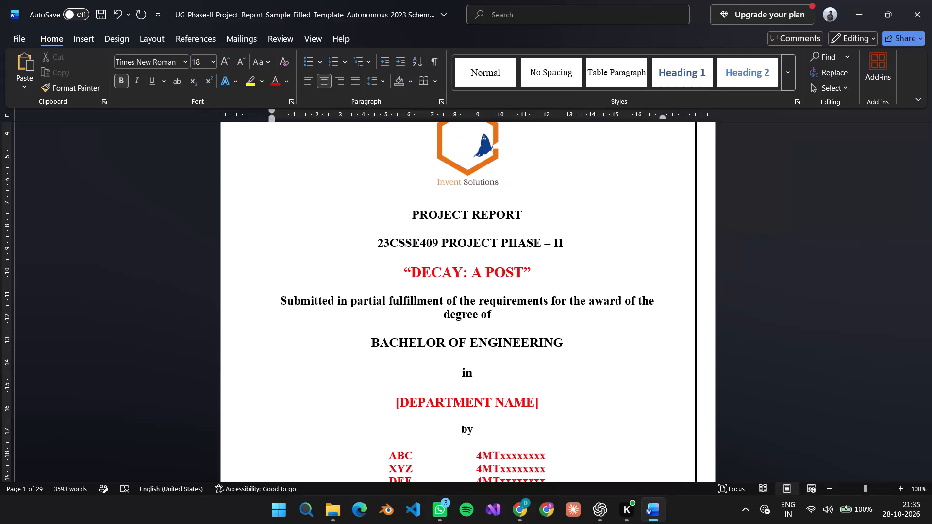
Complete the quoted cover page title so it reads DECAY: A POST-APOCALYPTIC SURVIVAL GAME.
type("-A")
type("CO")
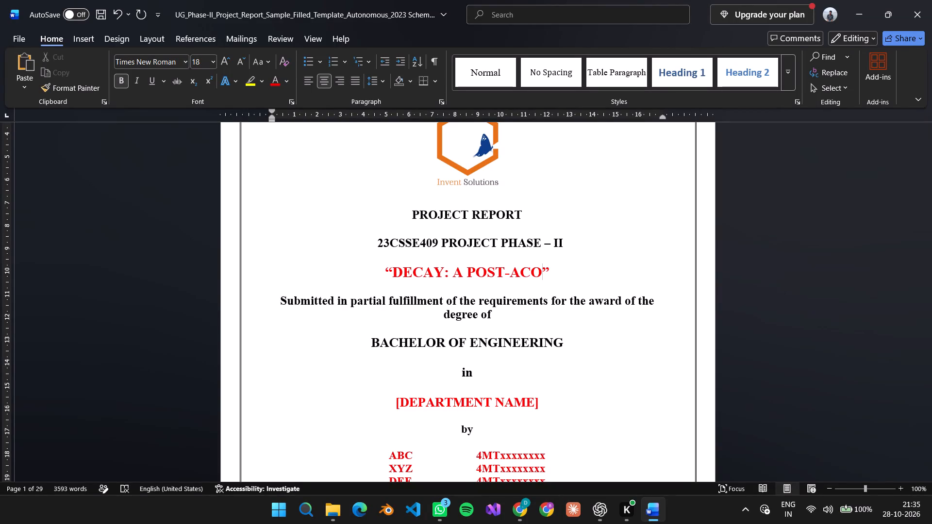
type("PA")
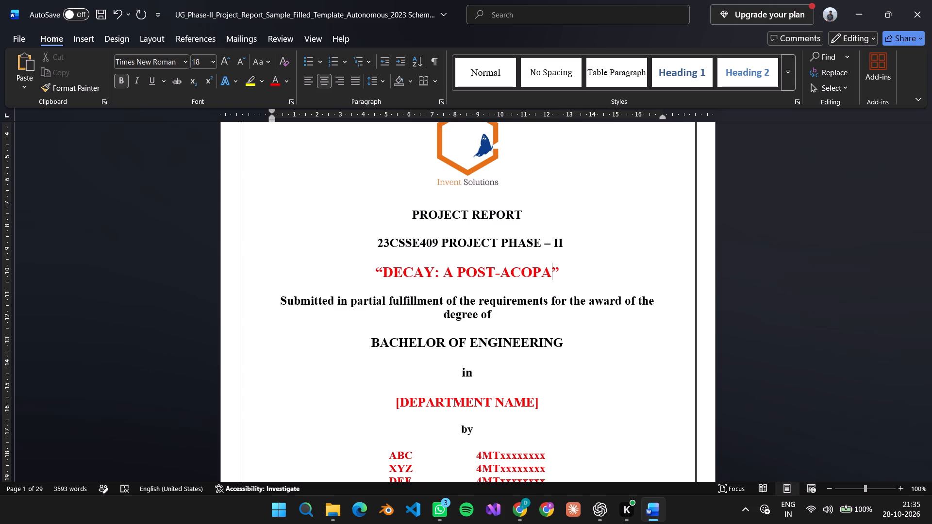
key("BackSpace")
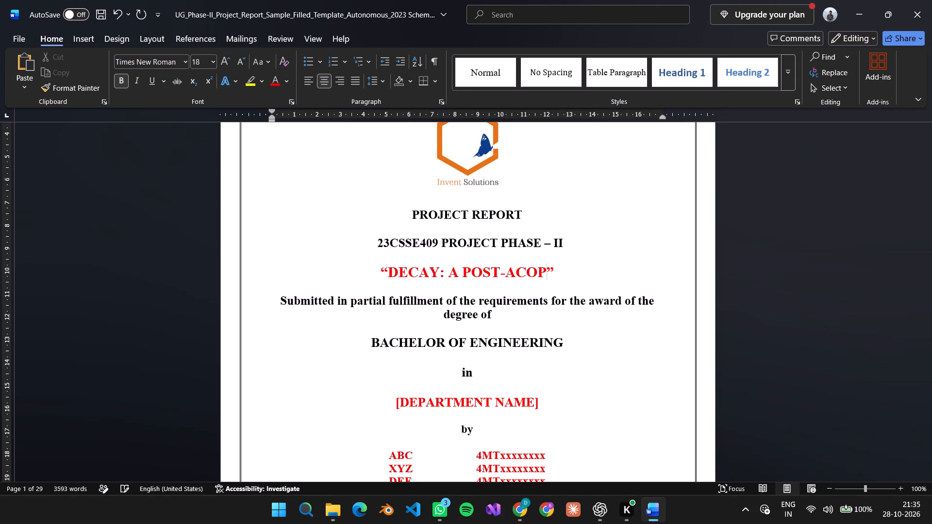
key("BackSpace")
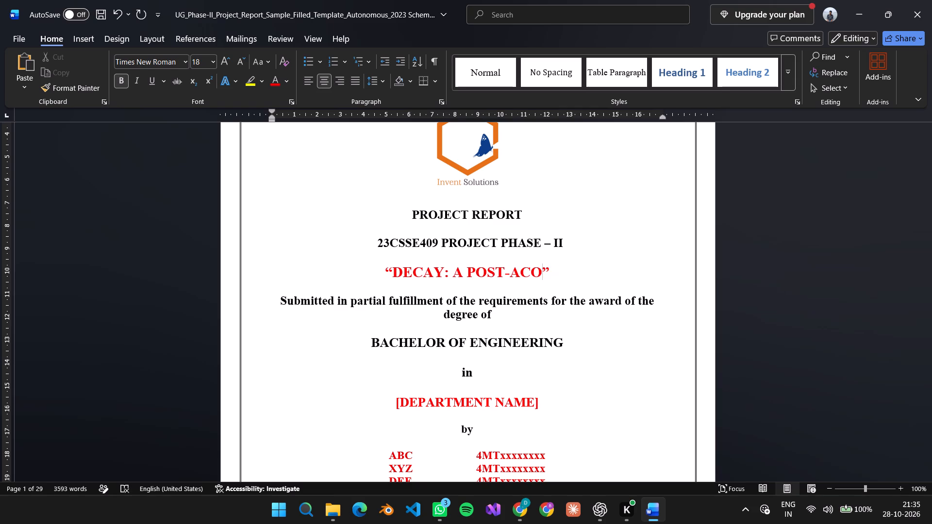
type("CA")
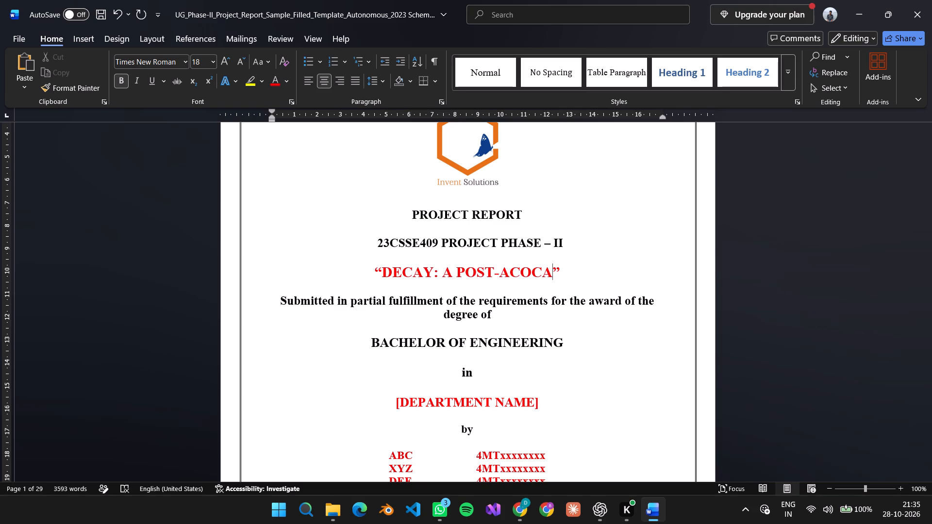
key("BackSpace")
key("BackSpace")
key("BackSpace")
key("BackSpace")
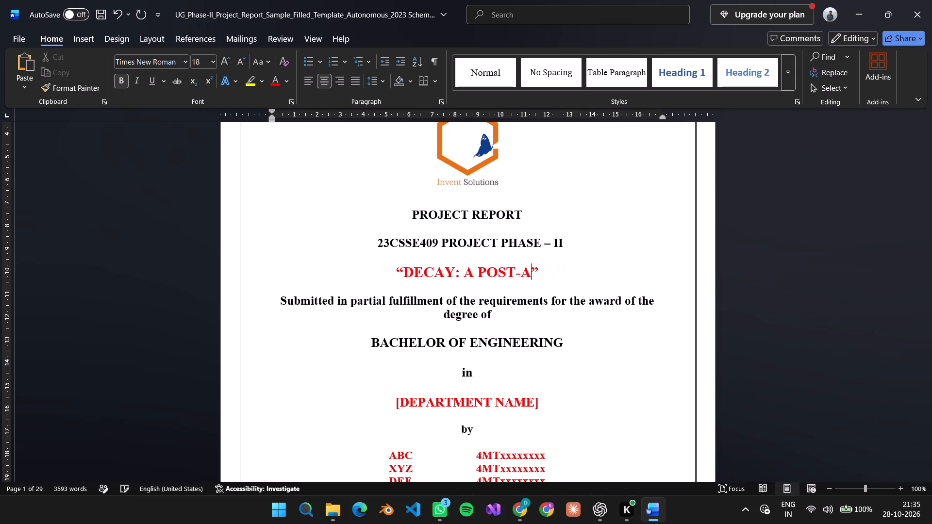
type("POCALYPTIC")
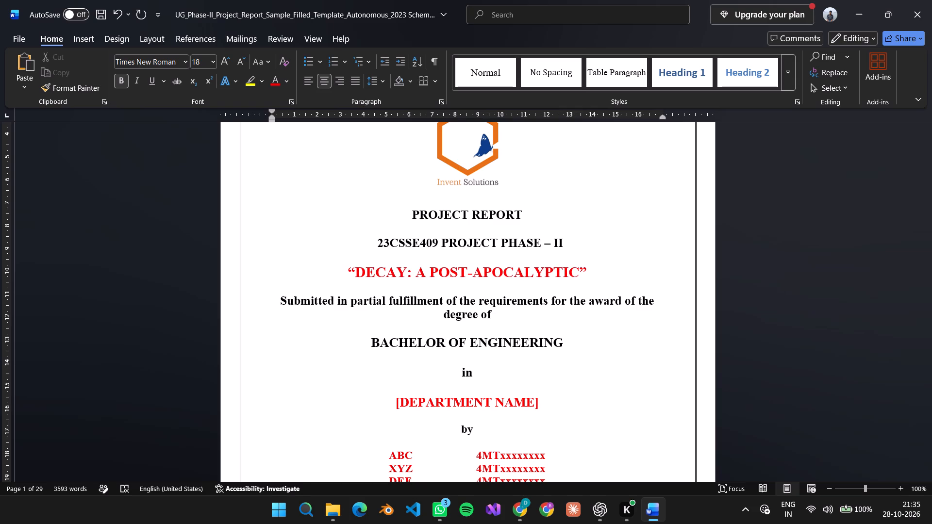
key("space")
type("SURVIVAL")
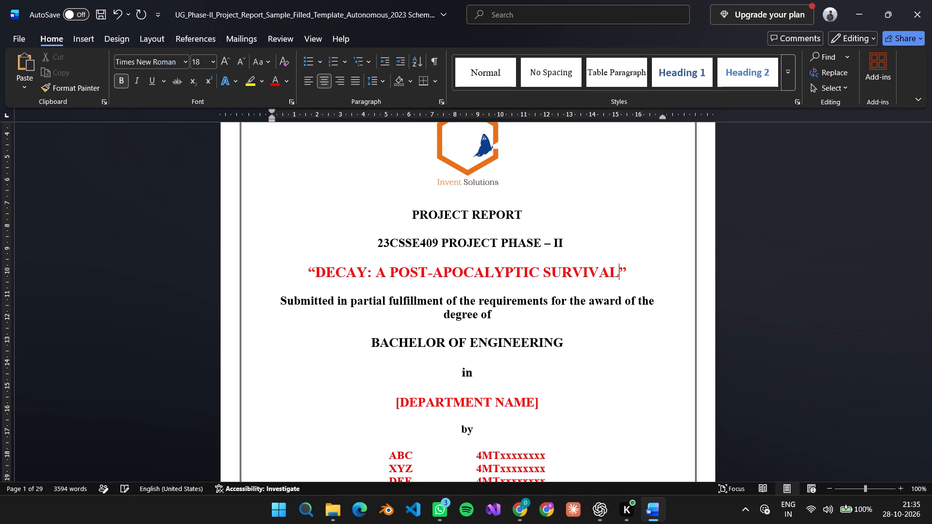
key("space")
type("GAME")
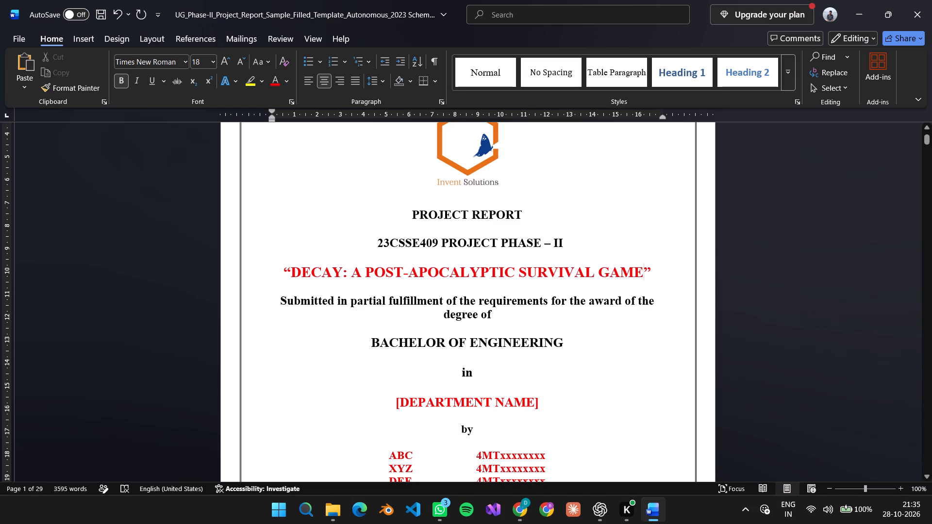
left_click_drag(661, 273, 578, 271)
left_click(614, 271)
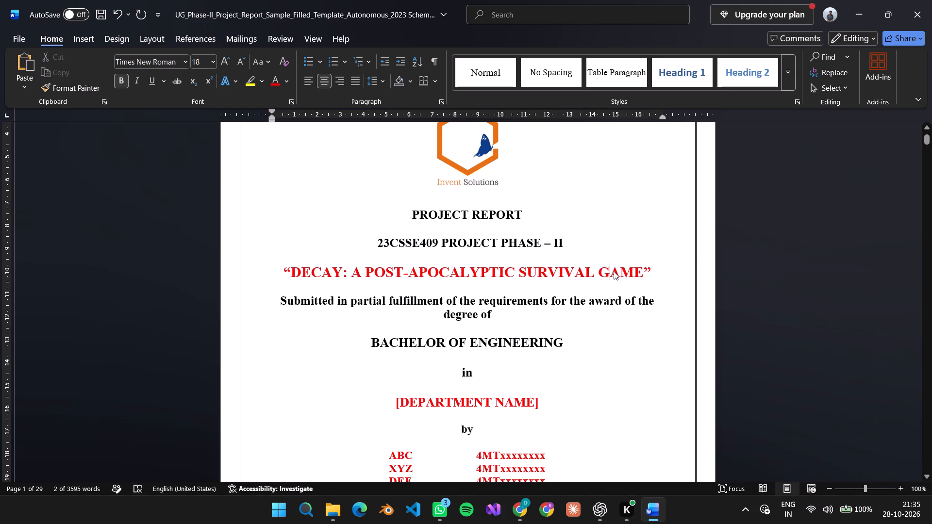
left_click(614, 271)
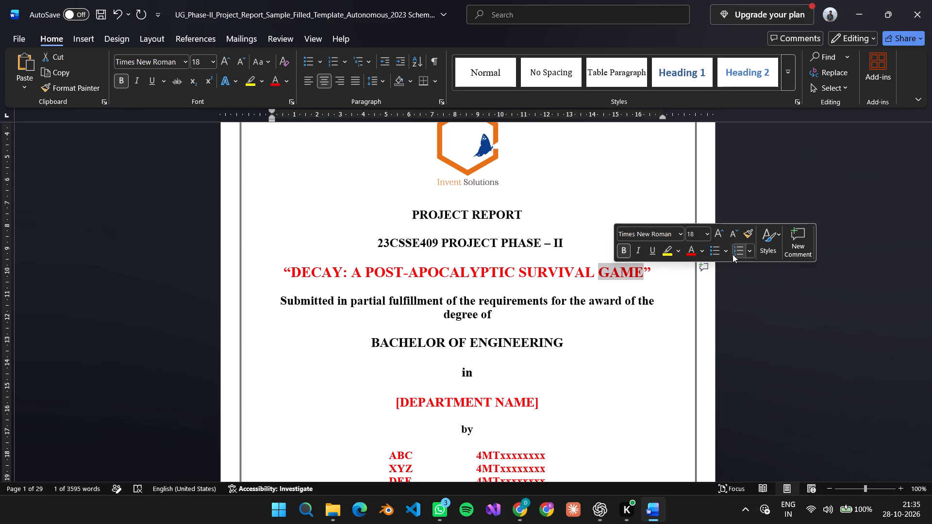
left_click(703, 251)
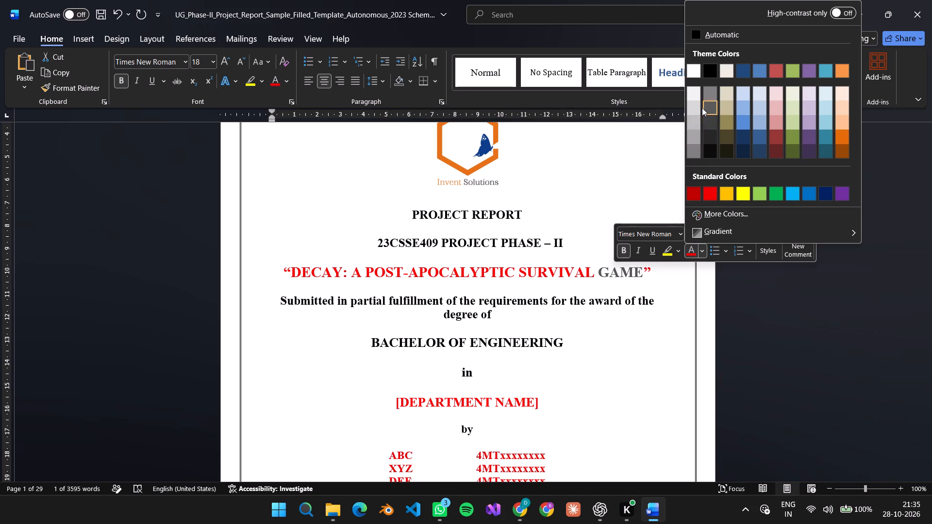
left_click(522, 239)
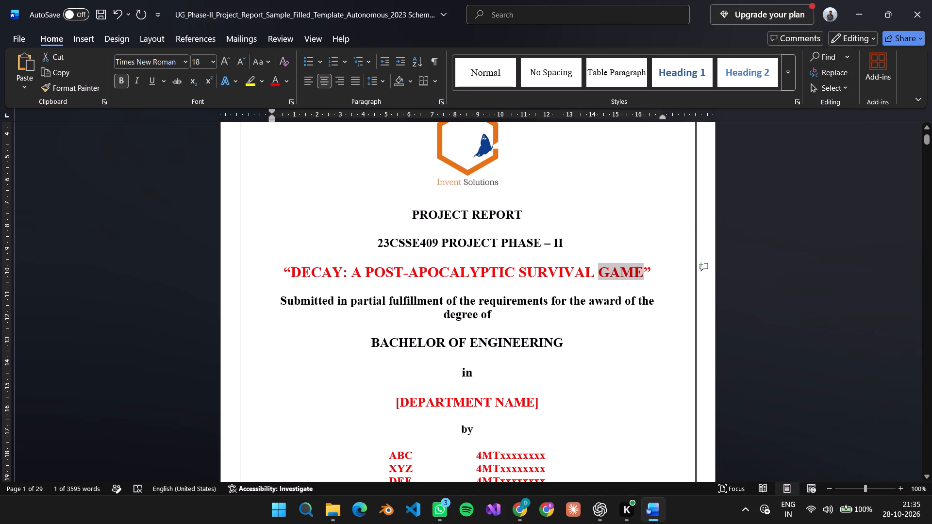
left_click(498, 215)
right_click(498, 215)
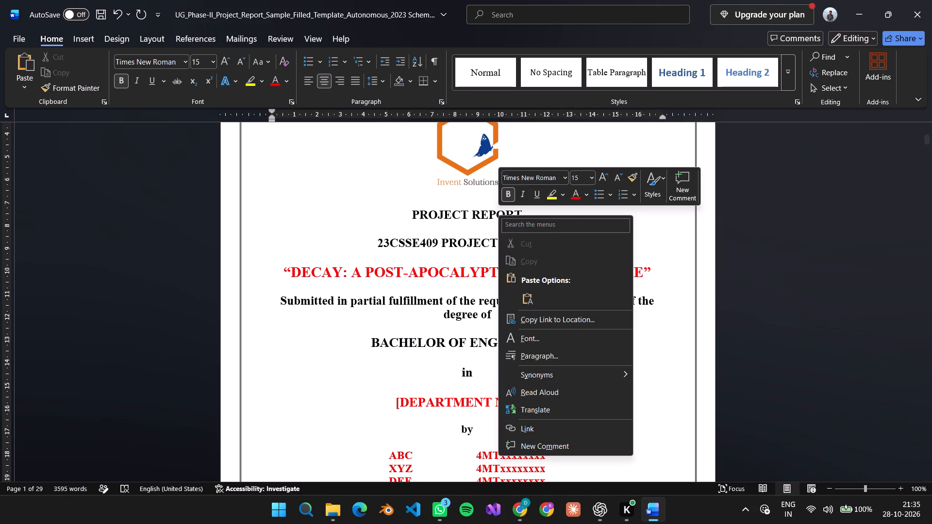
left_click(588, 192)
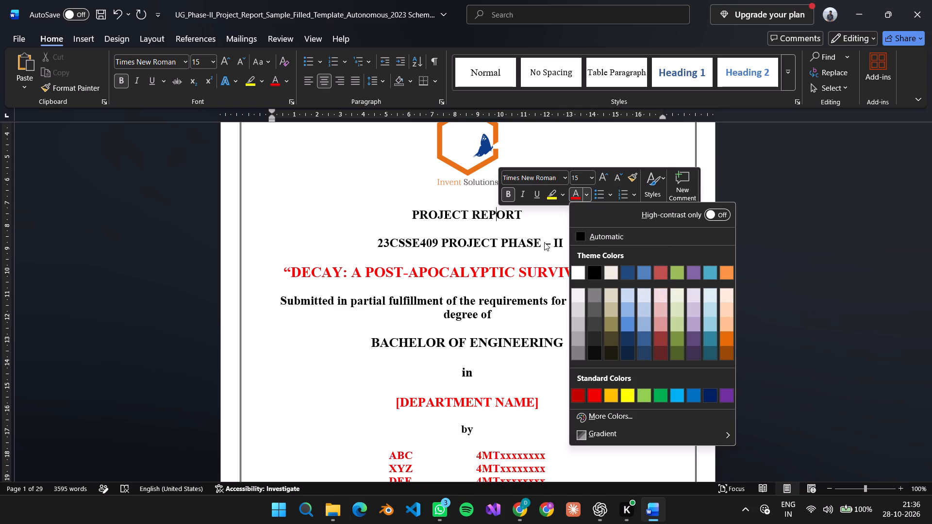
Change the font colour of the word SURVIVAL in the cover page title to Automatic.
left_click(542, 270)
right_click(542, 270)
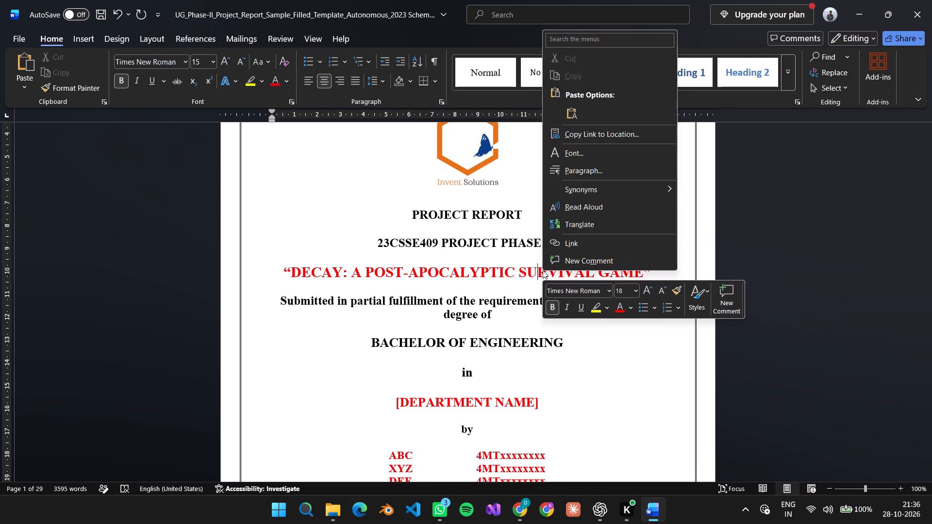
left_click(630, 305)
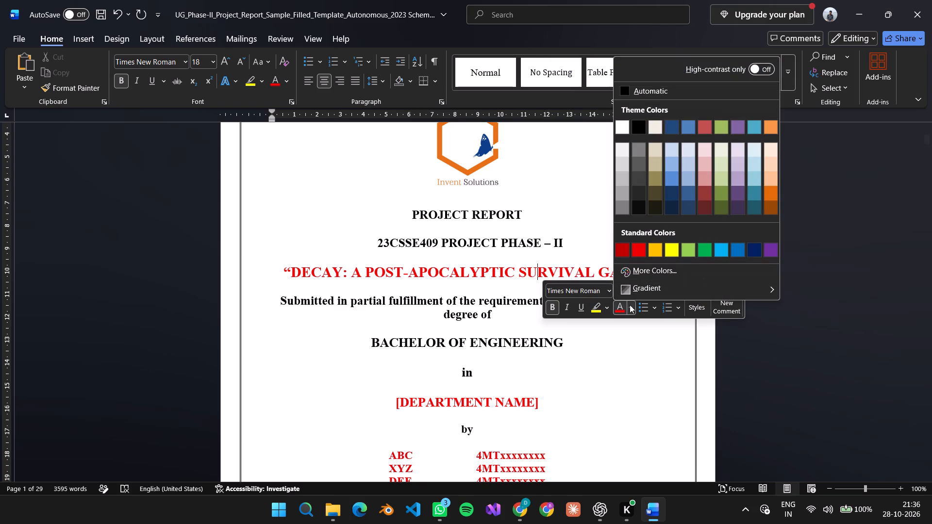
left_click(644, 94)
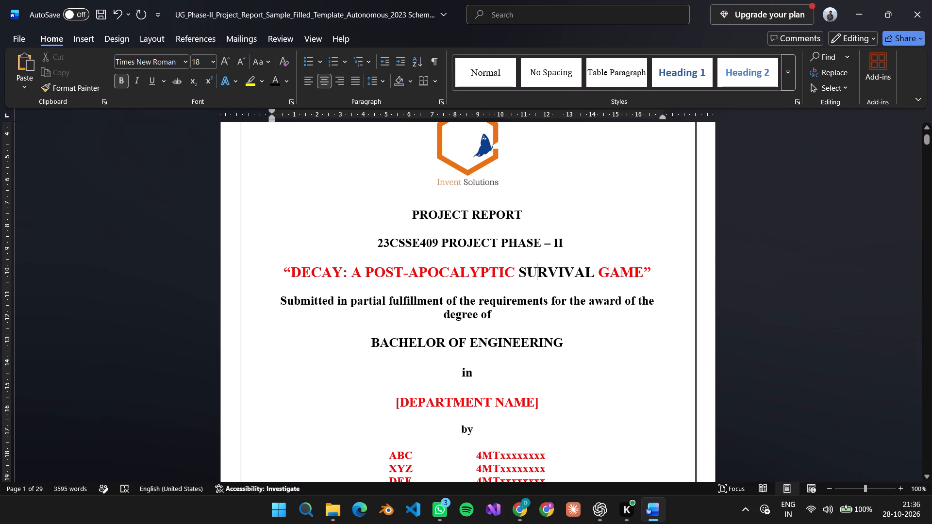
Set the font colour of the entire cover page title, including its quotation marks, to Automatic.
left_click_drag(662, 271, 289, 273)
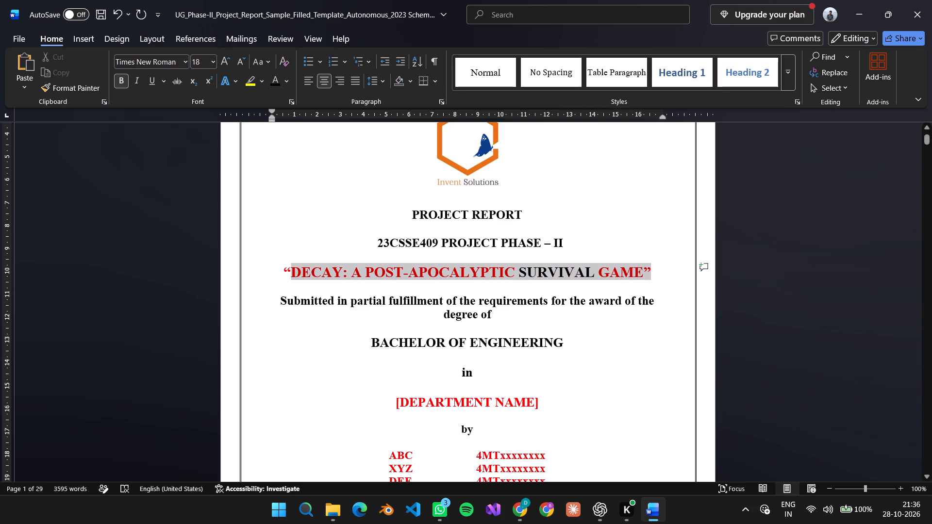
left_click_drag(289, 273, 283, 273)
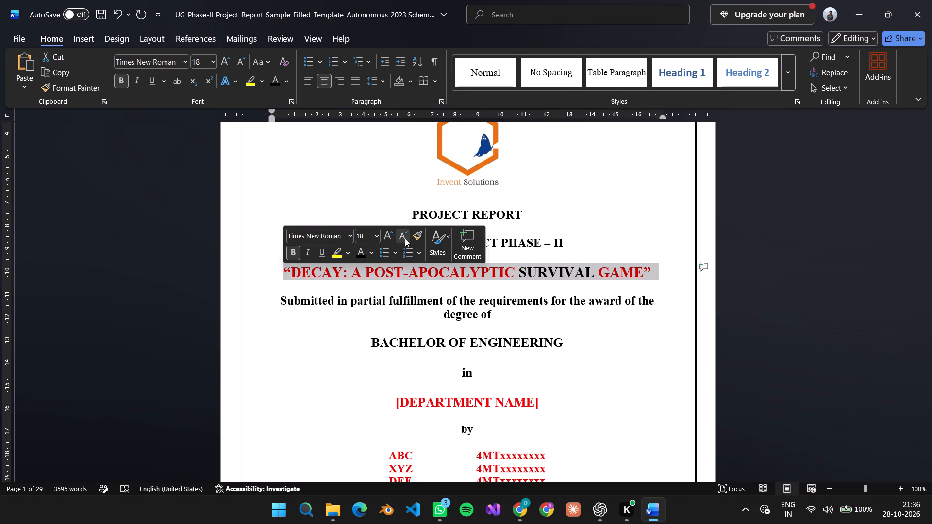
left_click(370, 251)
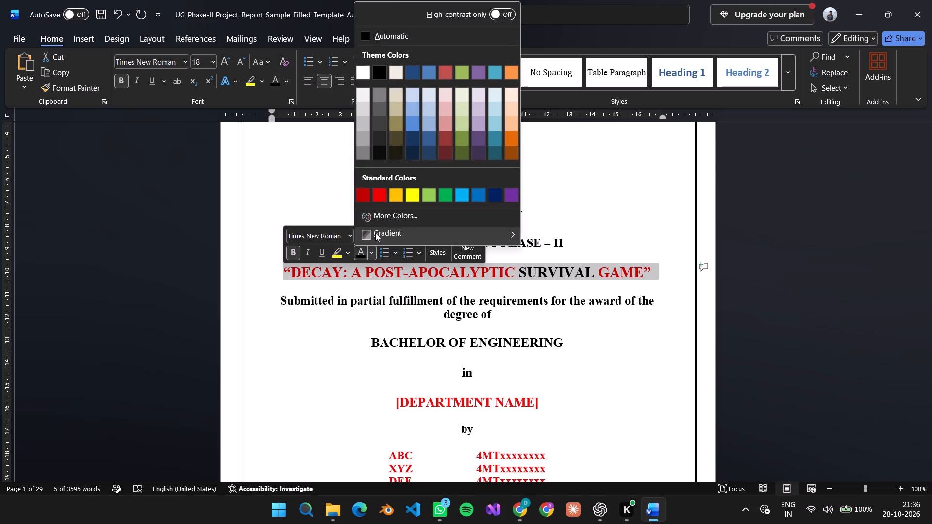
left_click(411, 35)
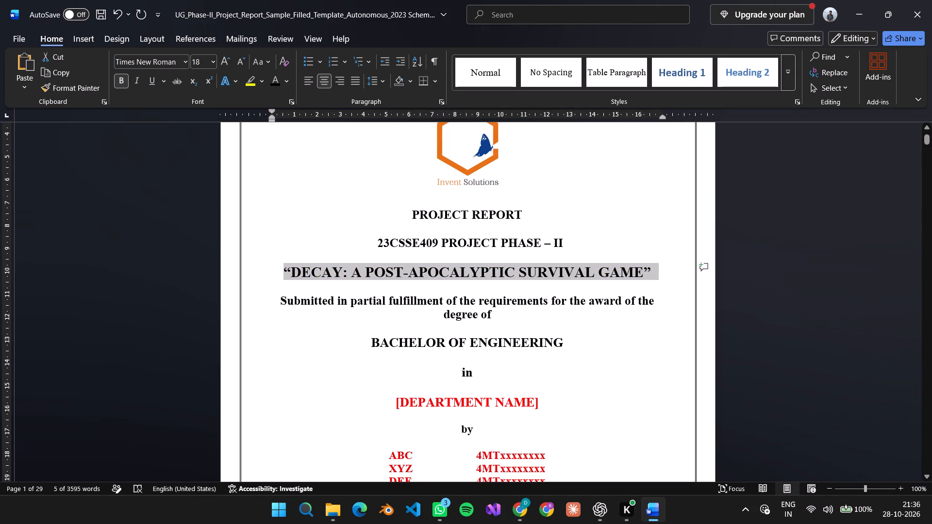
left_click(647, 304)
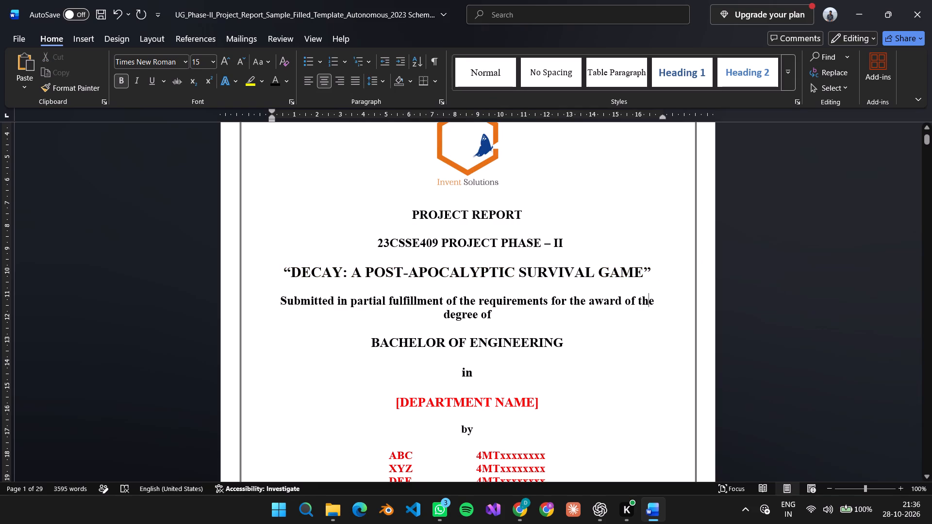
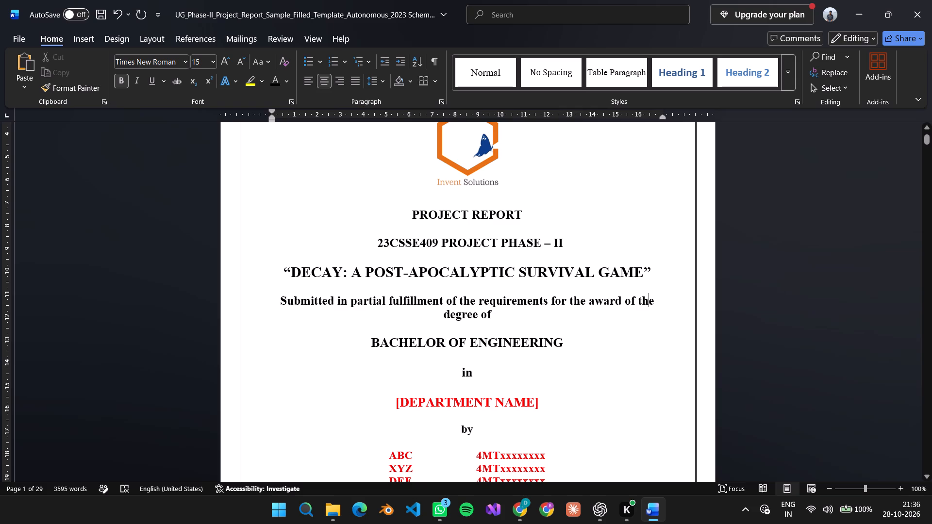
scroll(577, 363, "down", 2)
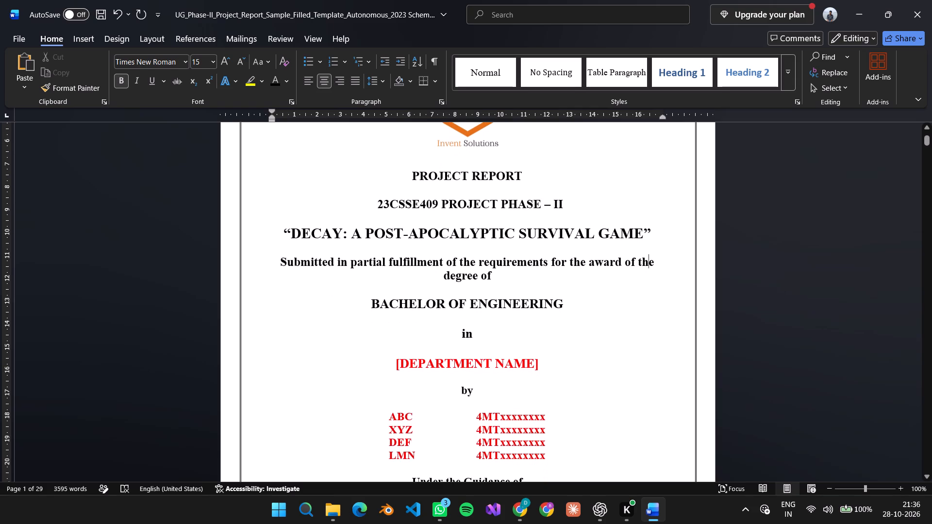
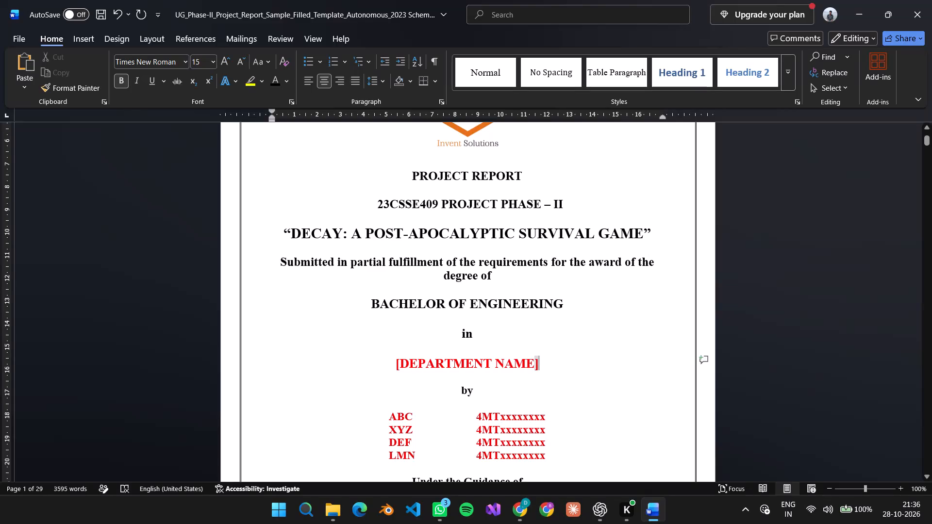
Replace the word DEPARTMENT in the red [DEPARTMENT NAME] placeholder under "in" with COMPUTER SCIENCE & ENGINEERING.
left_click(519, 366)
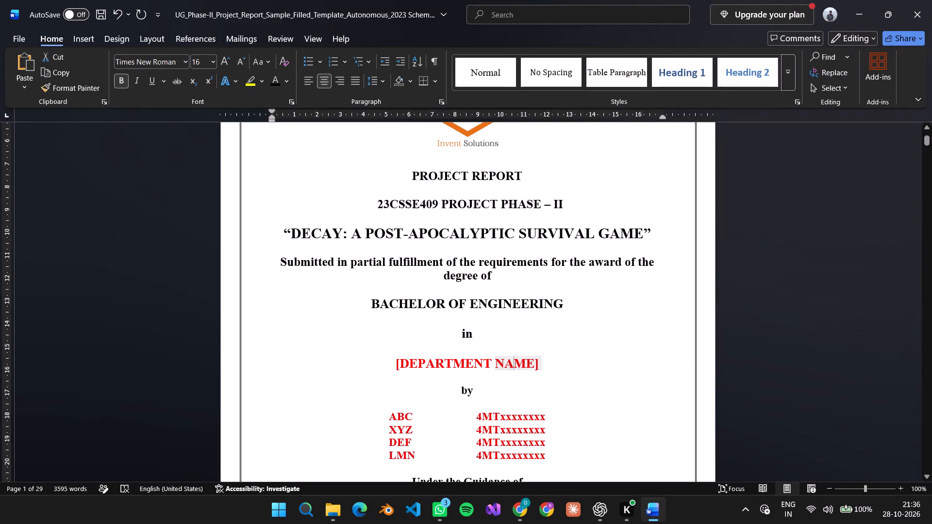
double_click(475, 364)
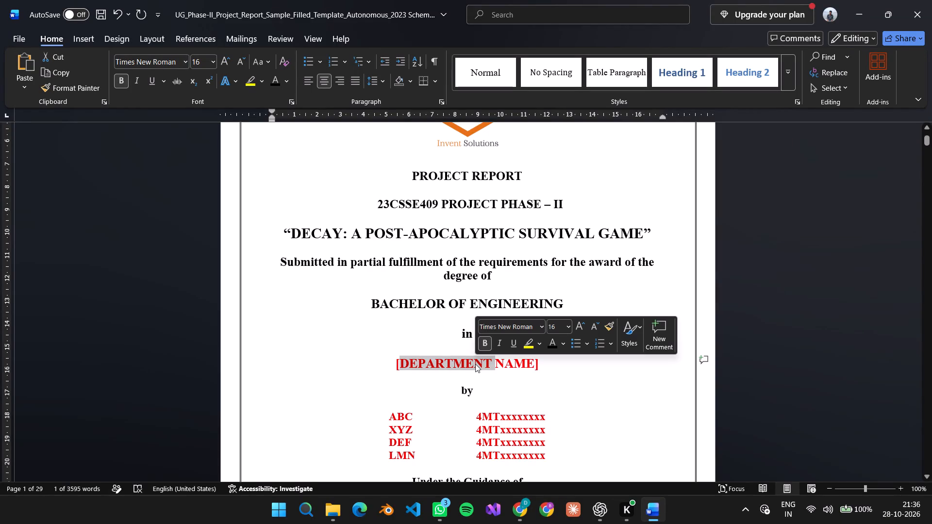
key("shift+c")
key("BackSpace")
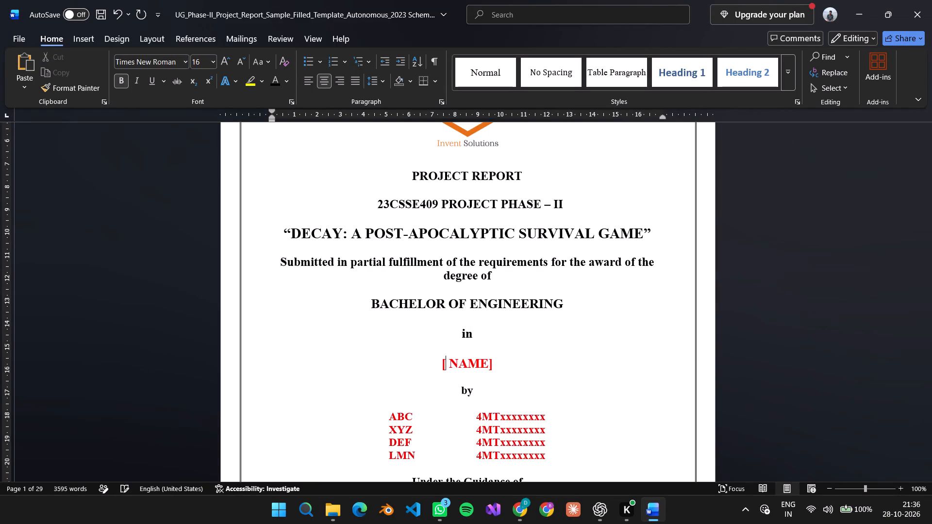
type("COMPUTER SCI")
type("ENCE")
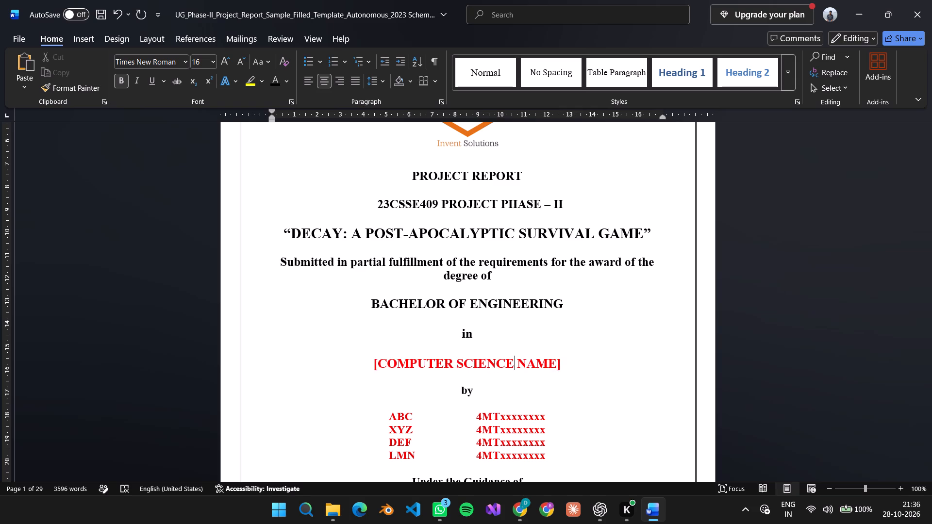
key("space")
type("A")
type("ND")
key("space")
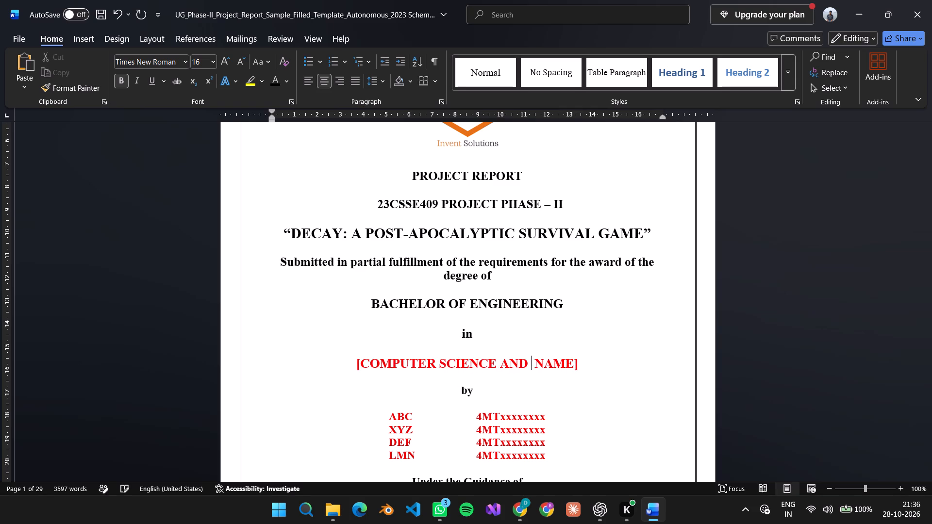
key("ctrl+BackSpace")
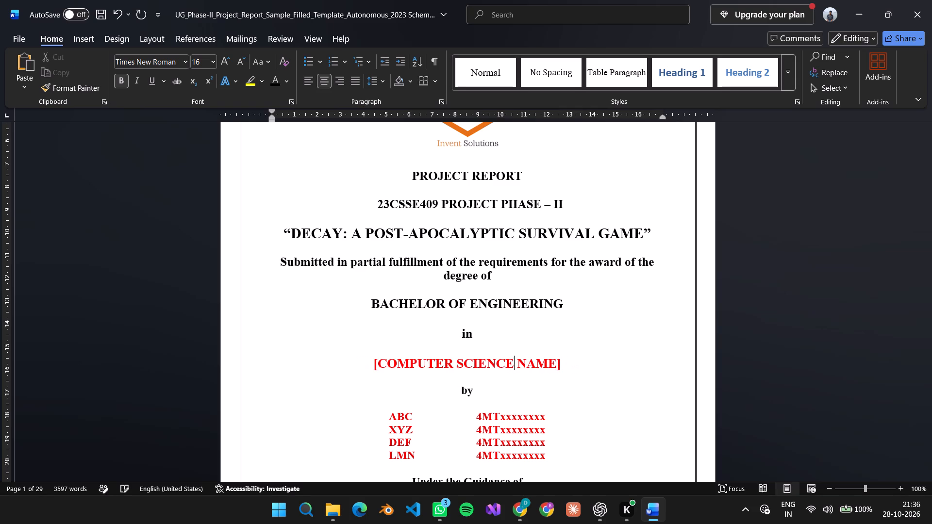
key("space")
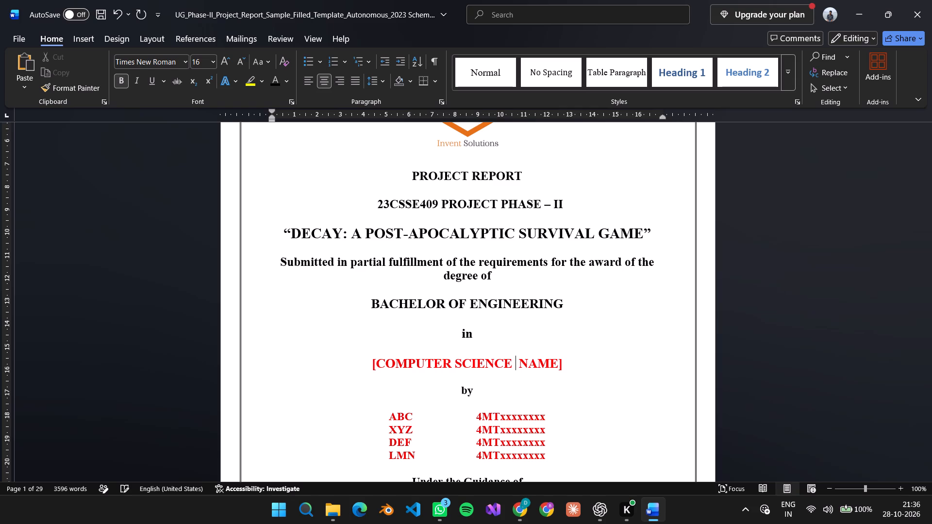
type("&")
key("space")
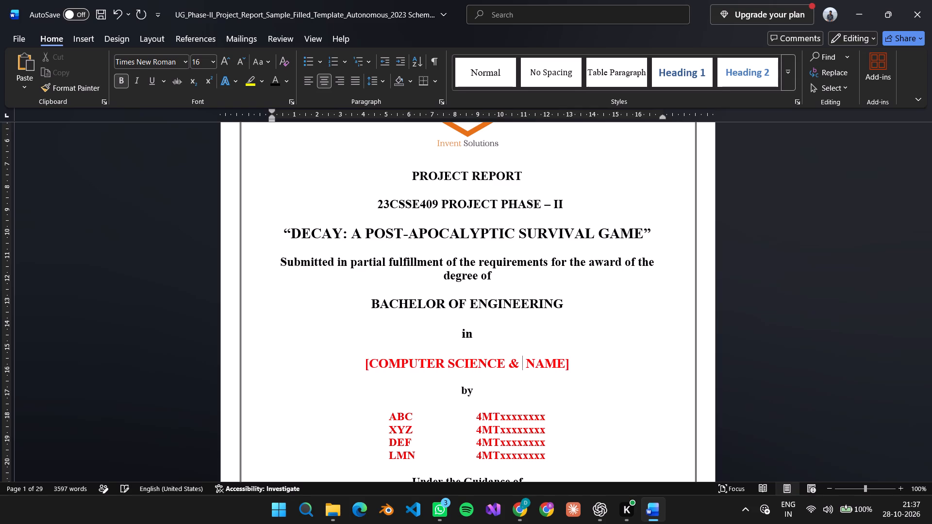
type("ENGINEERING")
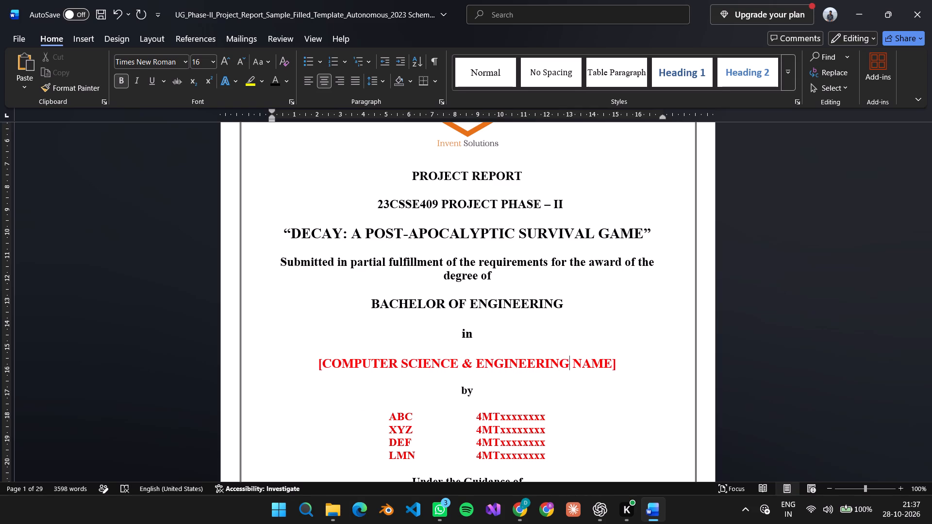
Delete the leftover word NAME and both square brackets from the COMPUTER SCIENCE & ENGINEERING line.
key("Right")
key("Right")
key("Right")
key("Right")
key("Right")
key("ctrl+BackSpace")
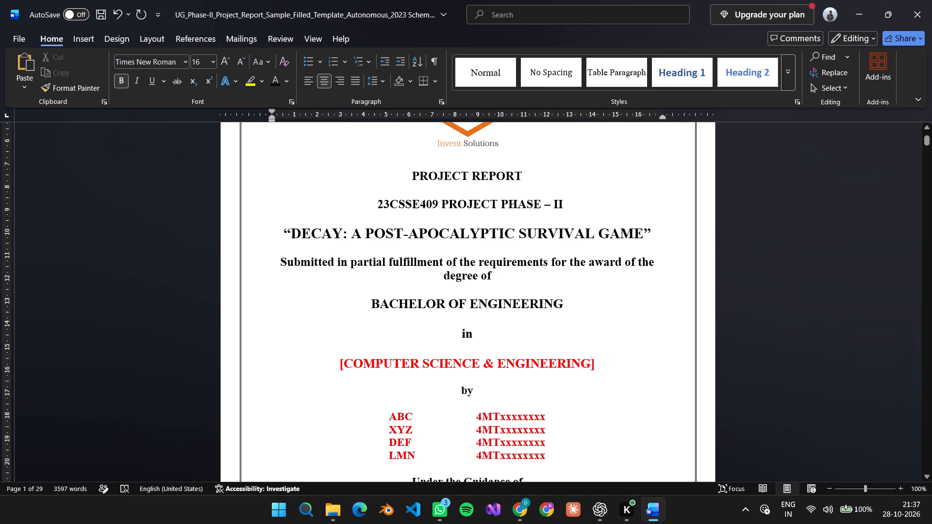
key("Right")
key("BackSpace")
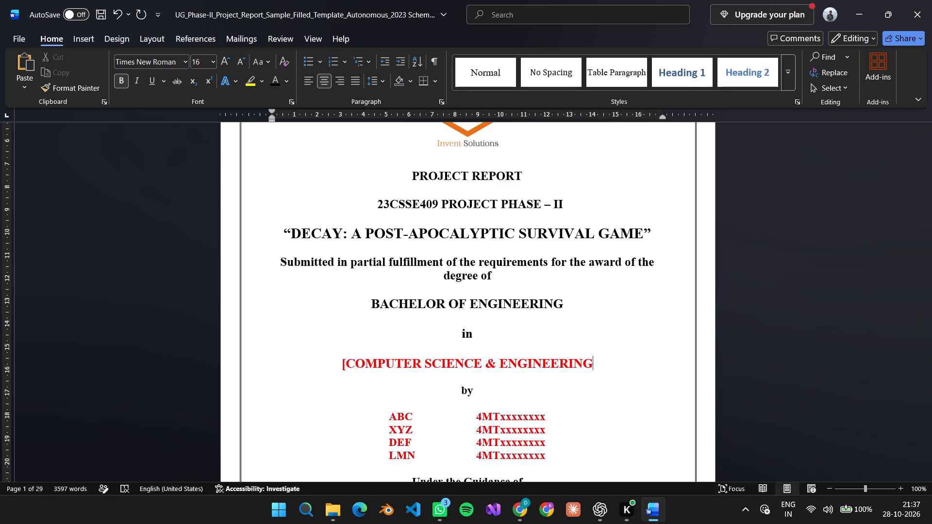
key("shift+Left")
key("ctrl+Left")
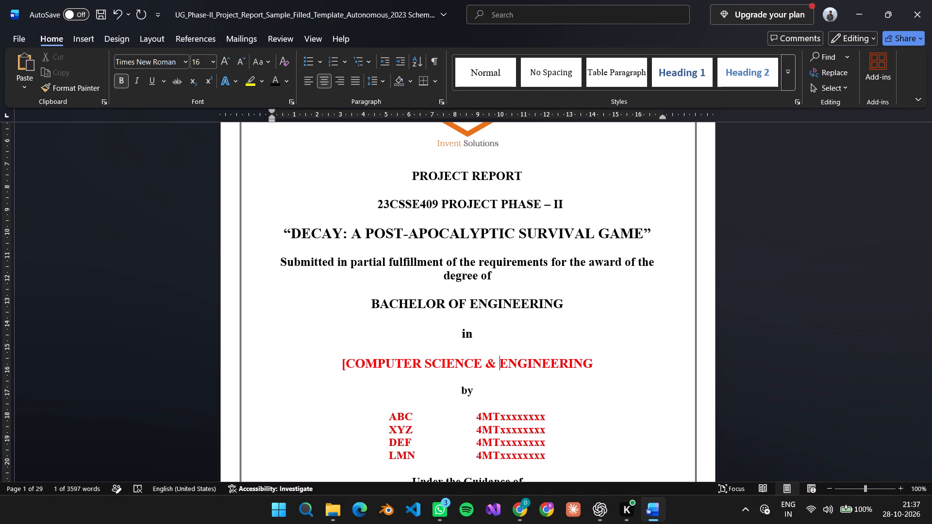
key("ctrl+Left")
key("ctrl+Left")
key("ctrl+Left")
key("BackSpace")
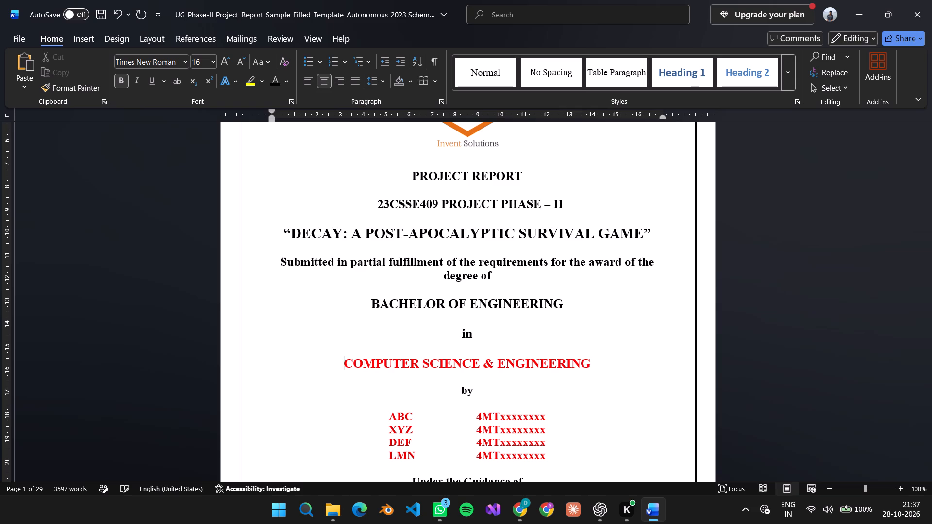
Set the font colour of the COMPUTER SCIENCE & ENGINEERING line to Automatic.
left_click_drag(599, 370, 366, 365)
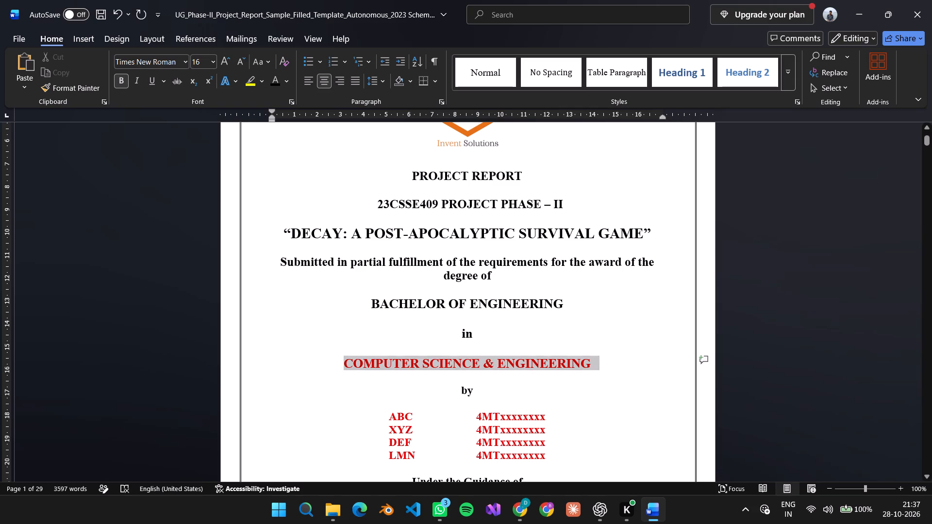
left_click_drag(366, 365, 361, 367)
right_click(366, 362)
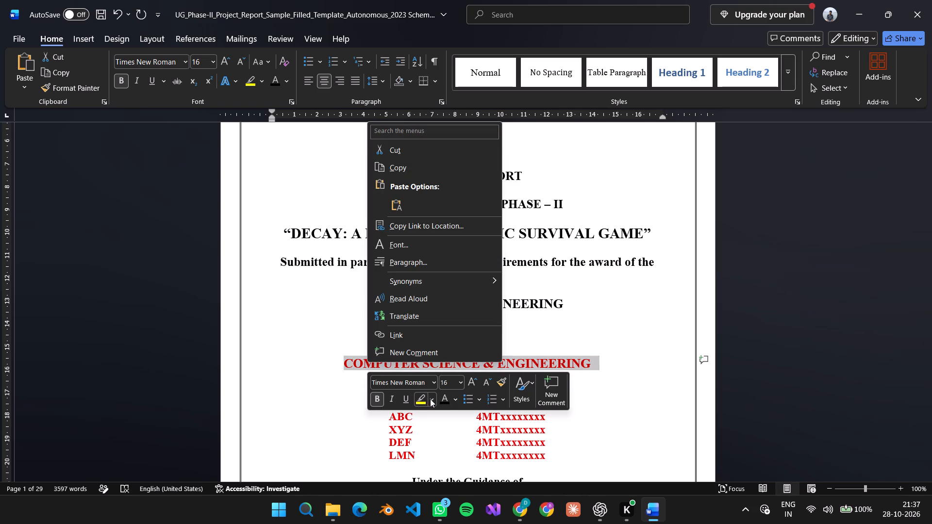
left_click(430, 399)
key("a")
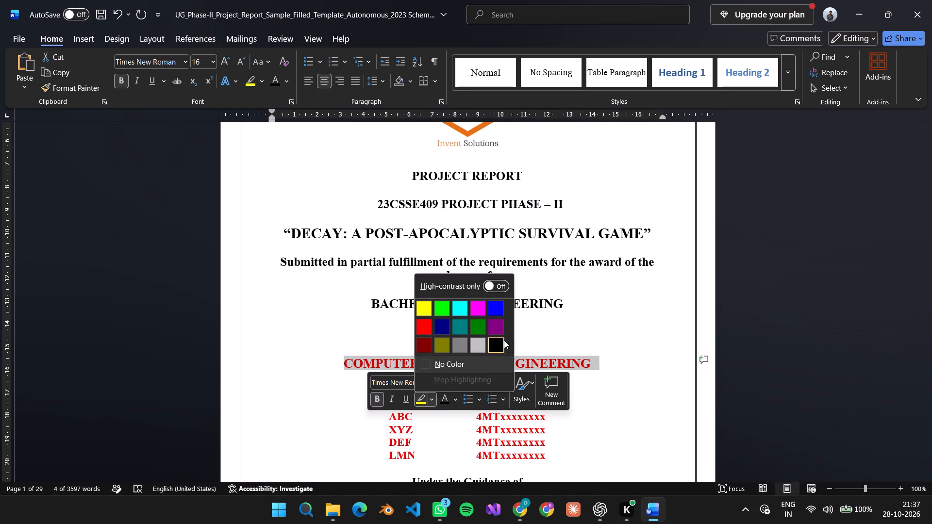
left_click(459, 400)
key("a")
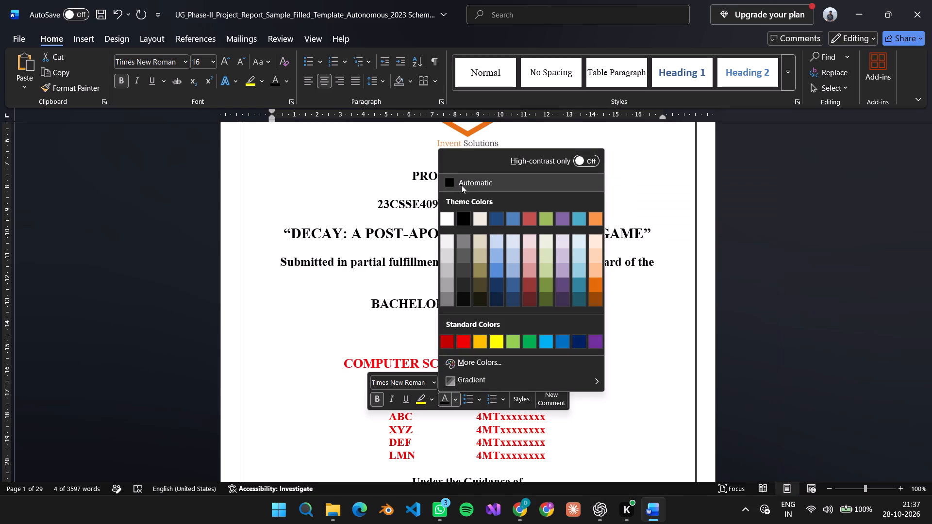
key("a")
Set the font colour of the four student name and 4MTxxxxxxxx rows under "by" to Automatic.
scroll(637, 382, "down", 4)
scroll(476, 344, "down", 2)
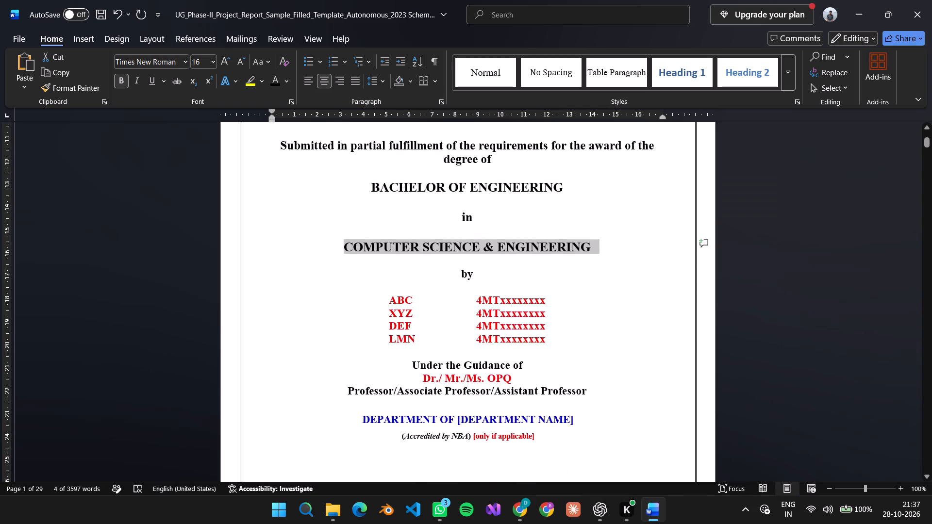
left_click(537, 339)
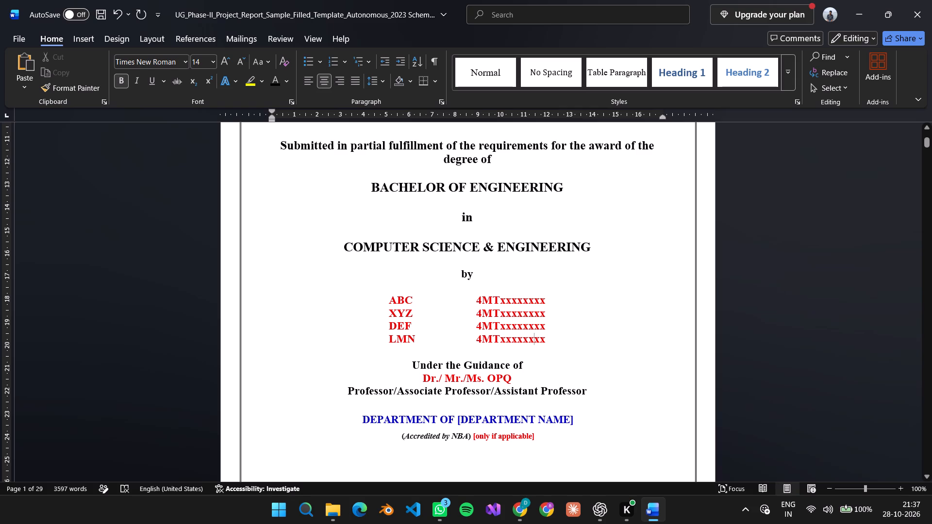
left_click_drag(549, 340, 397, 305)
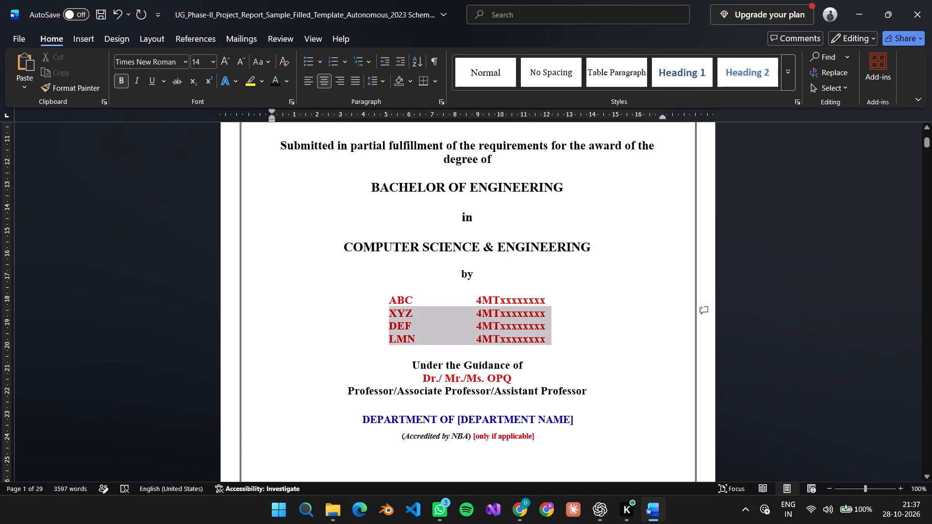
left_click_drag(397, 305, 395, 297)
right_click(395, 297)
left_click(459, 335)
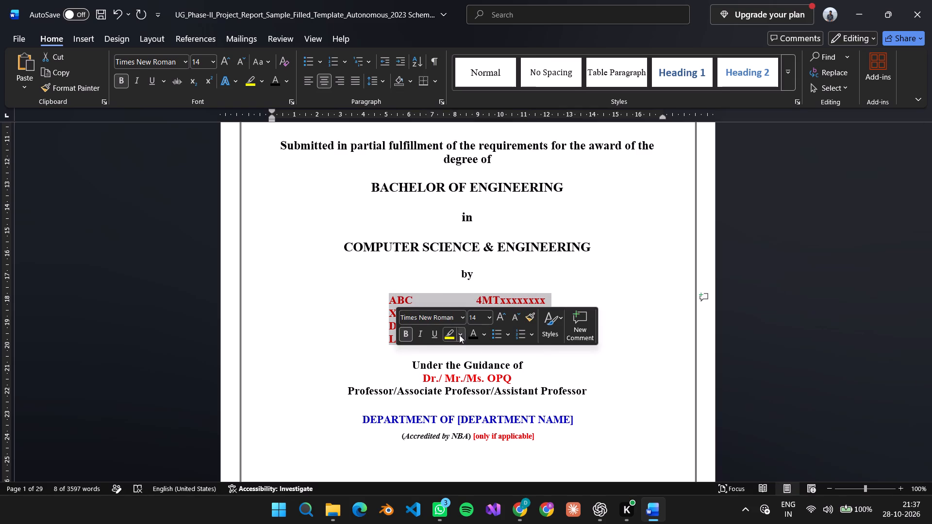
left_click(463, 335)
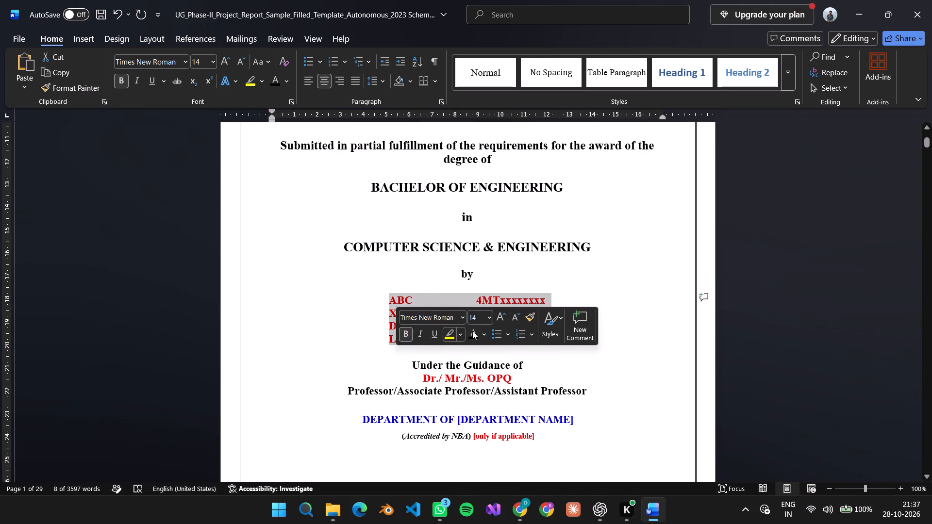
left_click(486, 334)
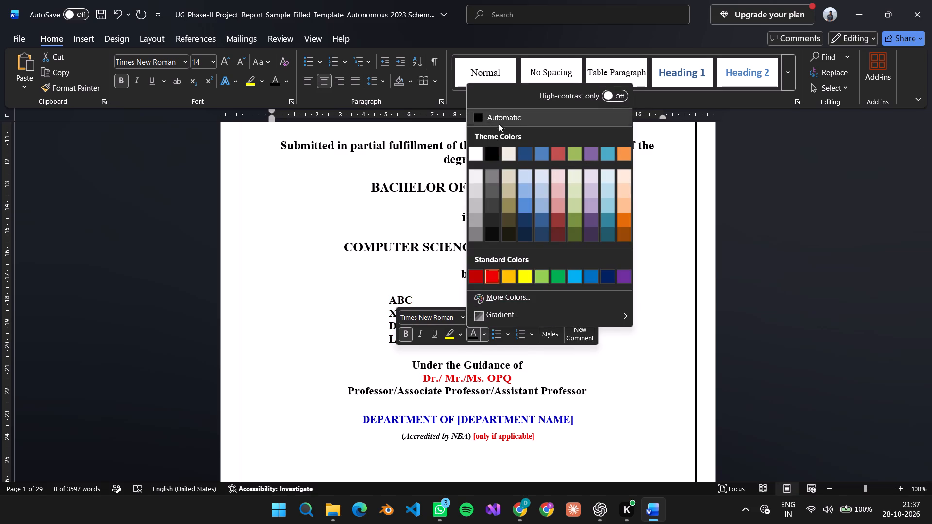
left_click(500, 120)
left_click(634, 347)
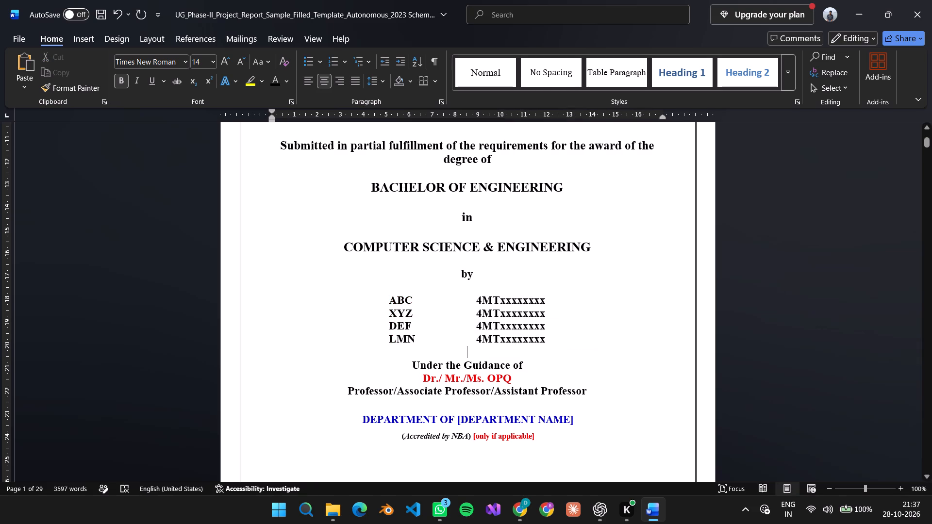
Replace the ABC placeholder in the first student row with the first student's name and initials in capitals.
left_click(419, 300)
left_click(413, 301)
key("BackSpace")
key("BackSpace")
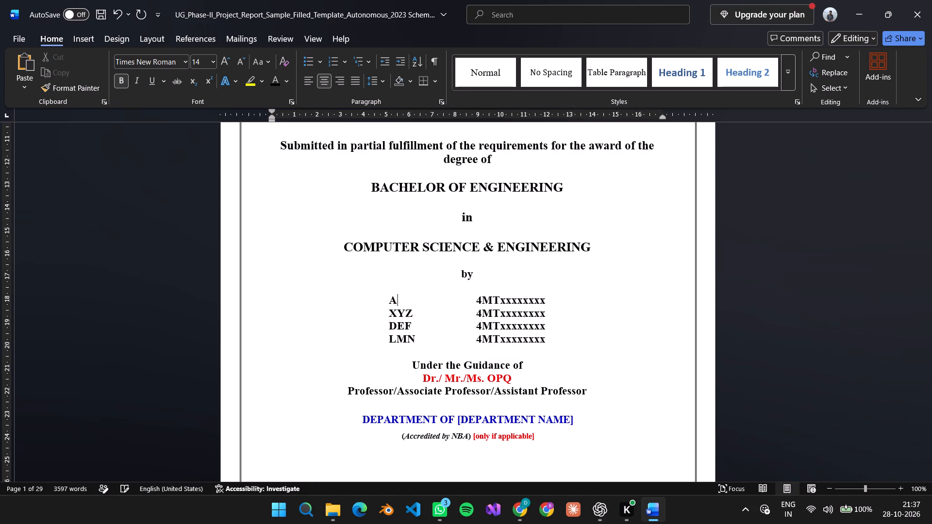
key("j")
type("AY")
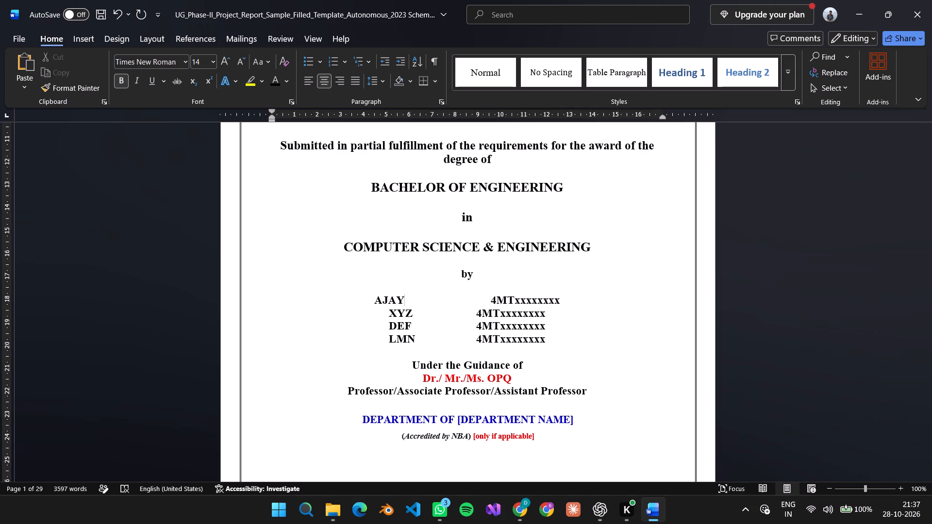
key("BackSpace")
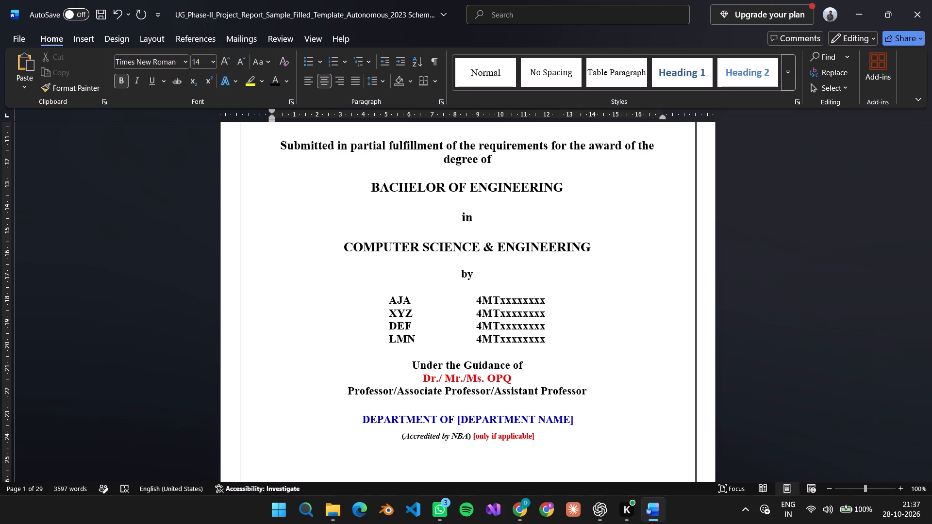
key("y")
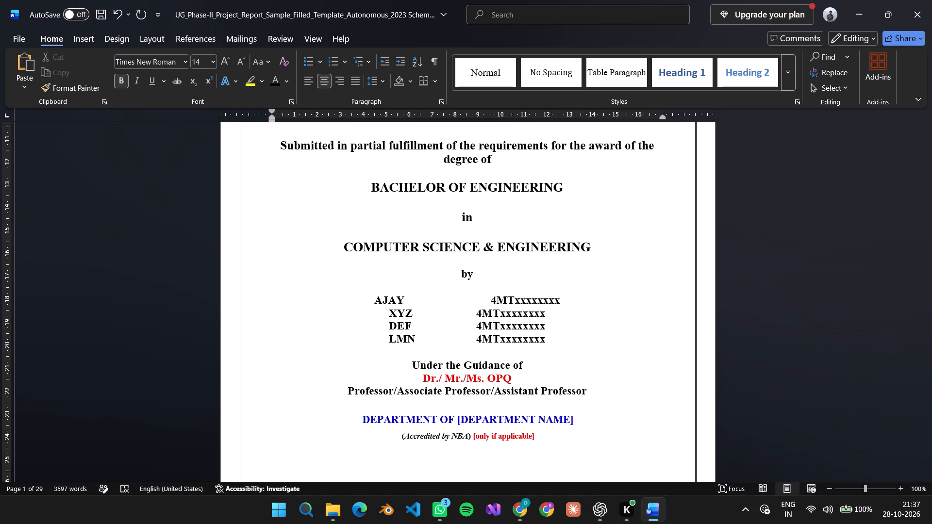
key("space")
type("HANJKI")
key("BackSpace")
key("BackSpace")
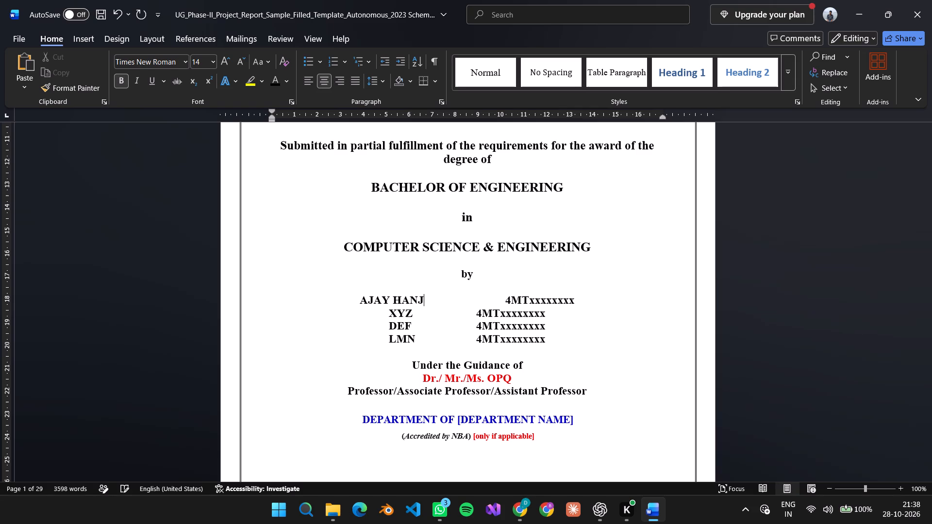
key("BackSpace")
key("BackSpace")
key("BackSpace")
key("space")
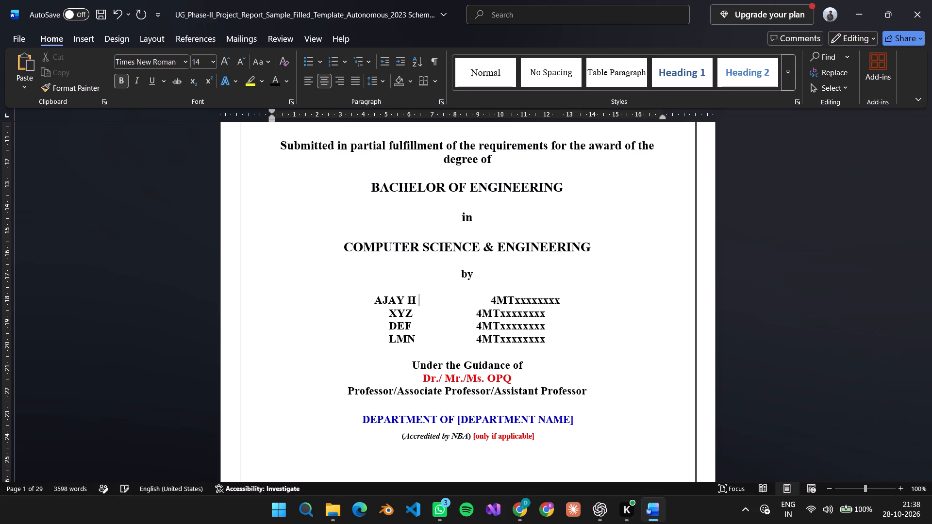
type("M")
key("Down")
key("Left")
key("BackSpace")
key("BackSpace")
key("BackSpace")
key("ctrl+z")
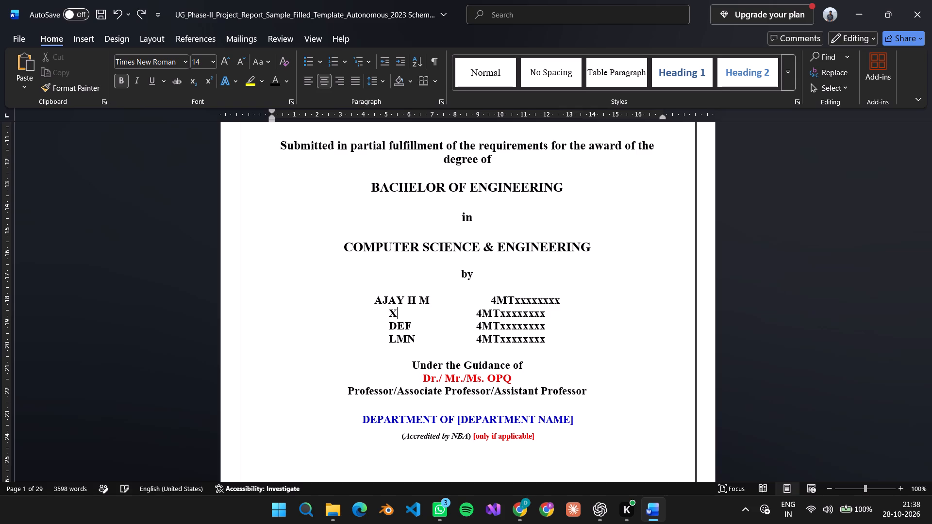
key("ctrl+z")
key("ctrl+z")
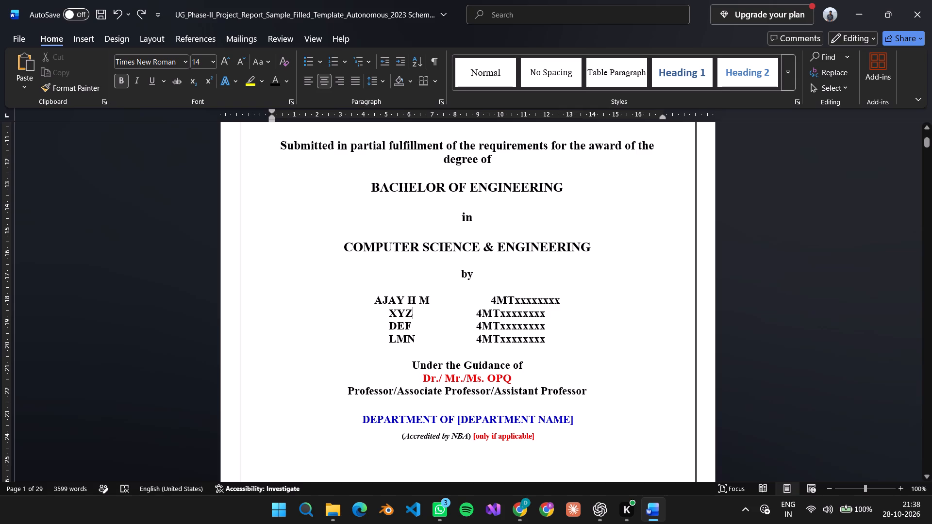
Replace the x characters after 4MT in the first student row with the rest of that student's registration number.
left_click(561, 301)
key("BackSpace")
key("BackSpace")
key("BackSpace")
key("BackSpace")
key("BackSpace")
key("BackSpace")
key("BackSpace")
key("BackSpace")
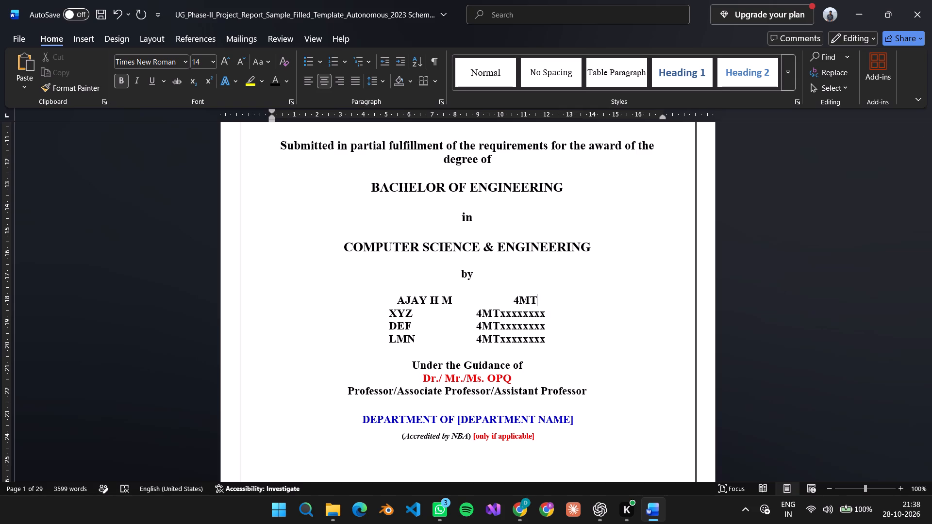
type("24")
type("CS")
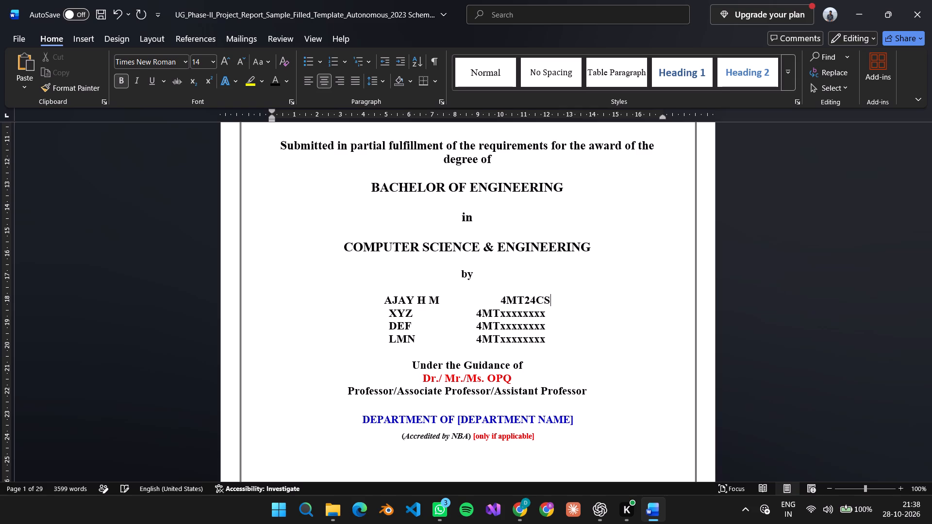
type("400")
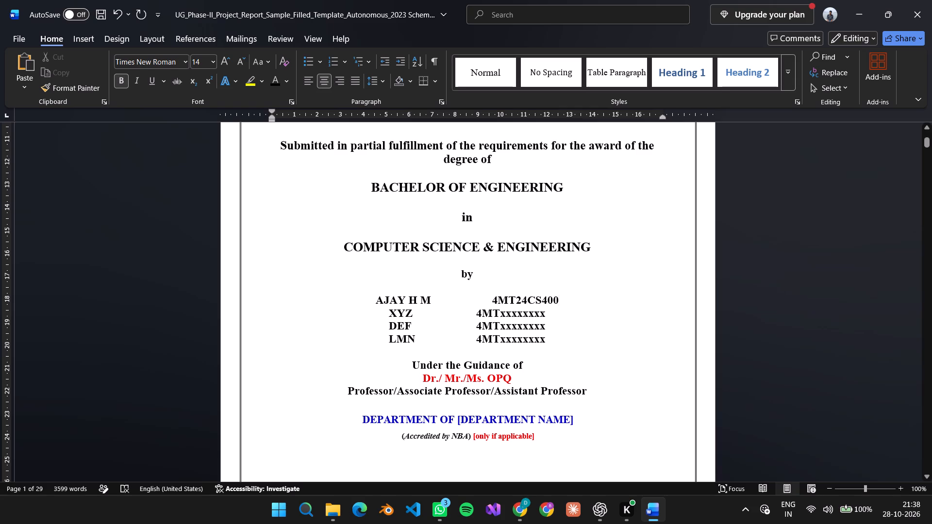
Replace the XYZ placeholder in the second student row with the second student's full name in capitals.
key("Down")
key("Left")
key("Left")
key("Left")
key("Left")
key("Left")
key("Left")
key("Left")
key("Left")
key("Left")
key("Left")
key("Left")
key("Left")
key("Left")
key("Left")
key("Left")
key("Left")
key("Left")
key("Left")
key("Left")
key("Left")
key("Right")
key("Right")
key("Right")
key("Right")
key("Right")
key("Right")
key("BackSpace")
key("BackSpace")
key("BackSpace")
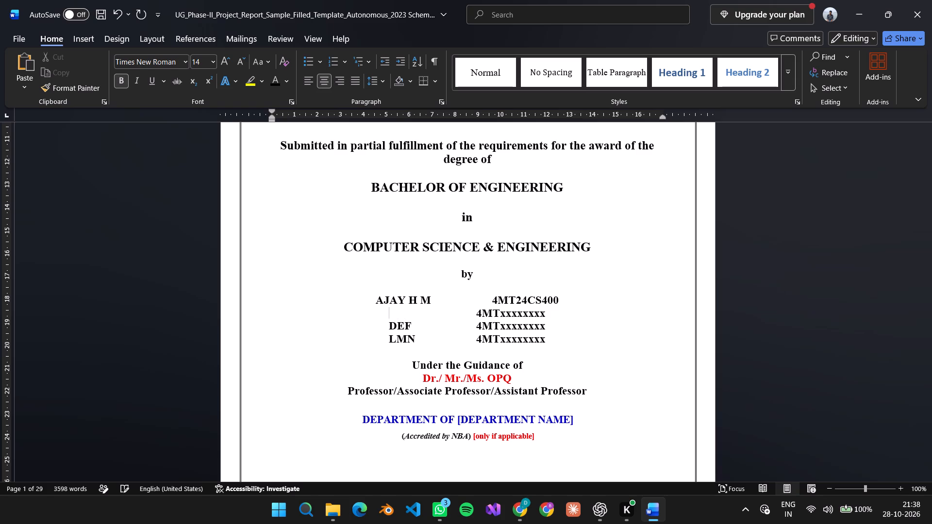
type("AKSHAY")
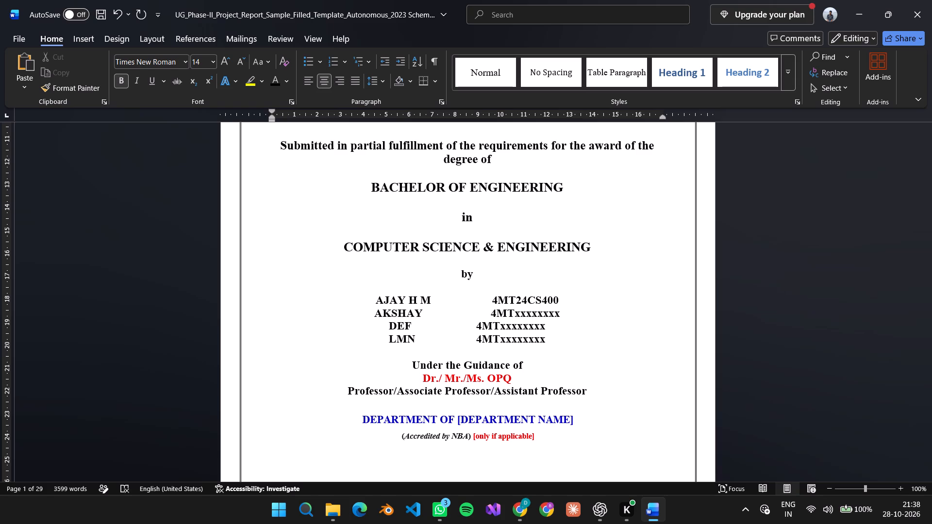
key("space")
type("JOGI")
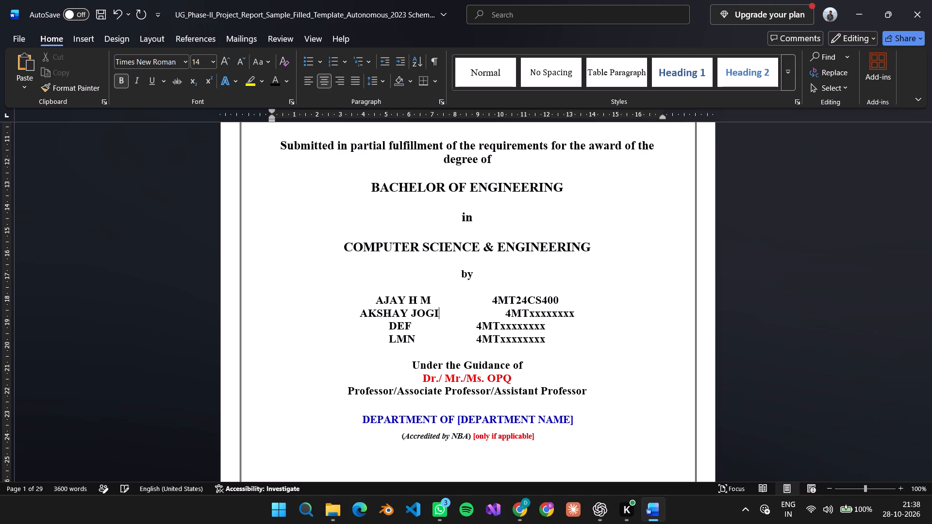
Replace the x characters after 4MT in the second student row with the rest of that student's registration number.
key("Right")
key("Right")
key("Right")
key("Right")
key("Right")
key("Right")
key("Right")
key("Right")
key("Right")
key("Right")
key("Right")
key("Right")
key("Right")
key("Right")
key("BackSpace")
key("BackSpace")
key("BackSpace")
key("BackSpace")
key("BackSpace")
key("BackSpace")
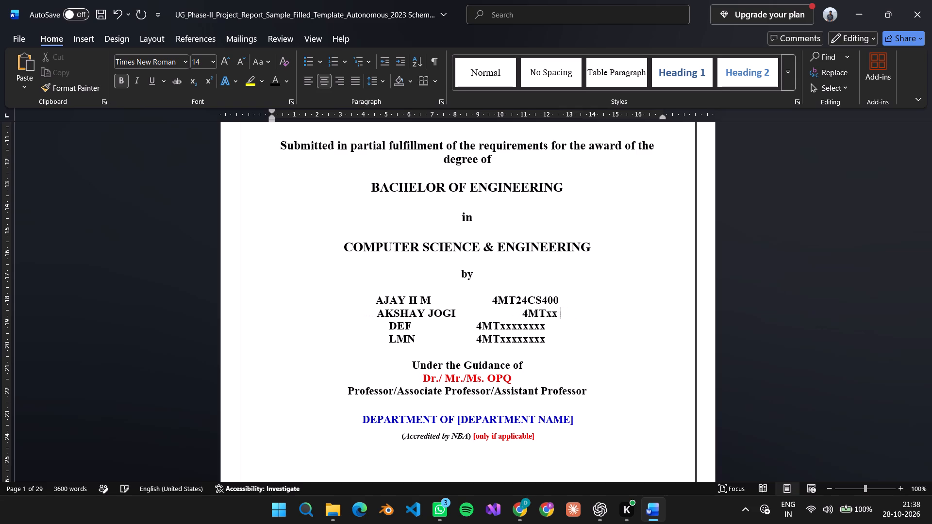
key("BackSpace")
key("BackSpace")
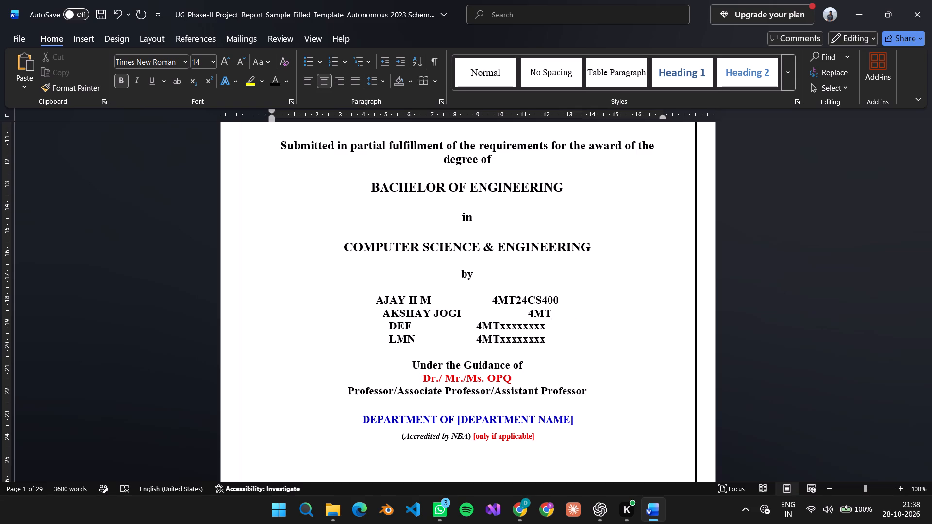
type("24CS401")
Replace the DEF placeholder in the third student row with the third student's full name in capitals.
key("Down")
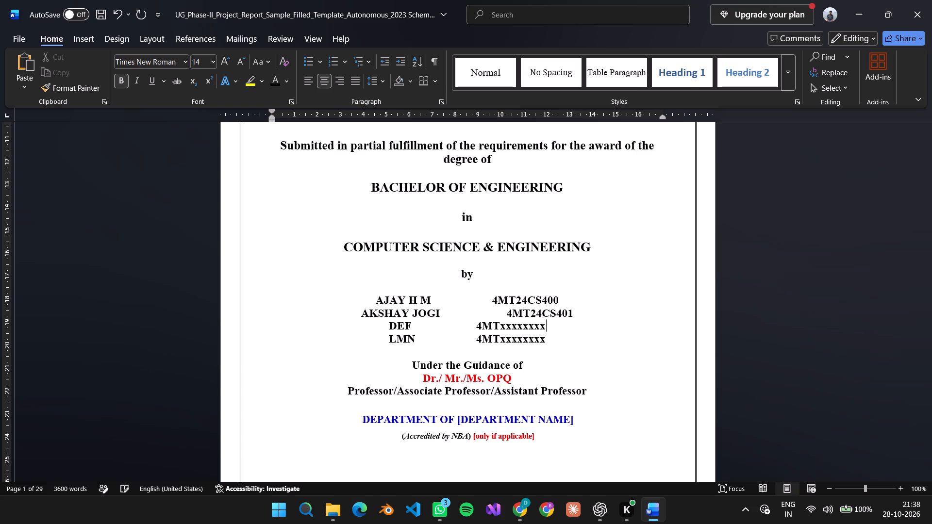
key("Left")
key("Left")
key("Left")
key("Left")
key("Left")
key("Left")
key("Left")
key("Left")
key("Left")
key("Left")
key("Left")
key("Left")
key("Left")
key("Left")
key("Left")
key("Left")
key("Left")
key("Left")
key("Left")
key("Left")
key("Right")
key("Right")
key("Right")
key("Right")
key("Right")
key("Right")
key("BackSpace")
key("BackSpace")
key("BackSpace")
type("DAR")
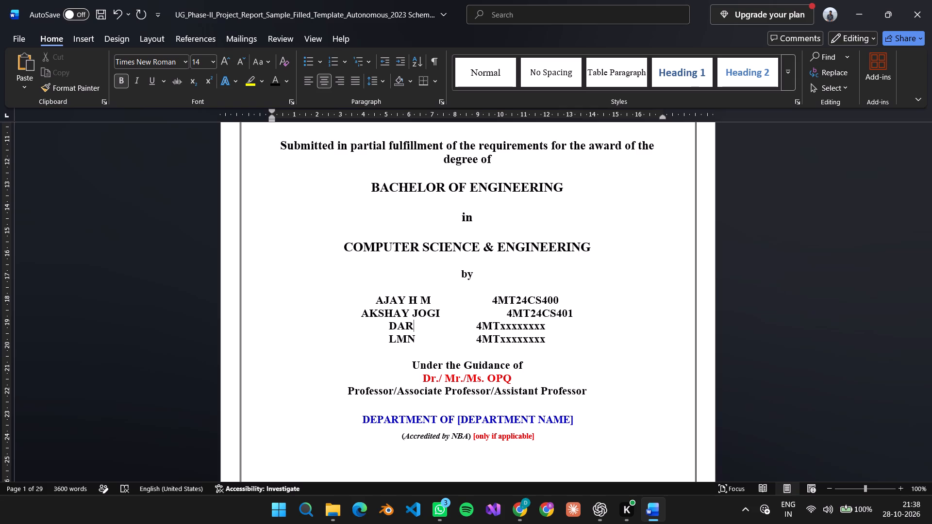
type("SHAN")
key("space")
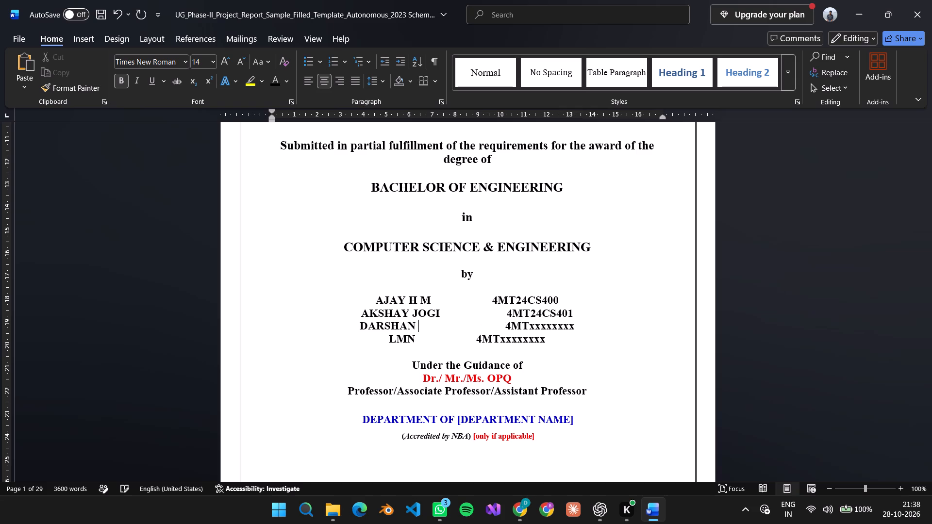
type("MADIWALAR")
Replace the x characters after 4MT in the third student row with the rest of that student's registration number.
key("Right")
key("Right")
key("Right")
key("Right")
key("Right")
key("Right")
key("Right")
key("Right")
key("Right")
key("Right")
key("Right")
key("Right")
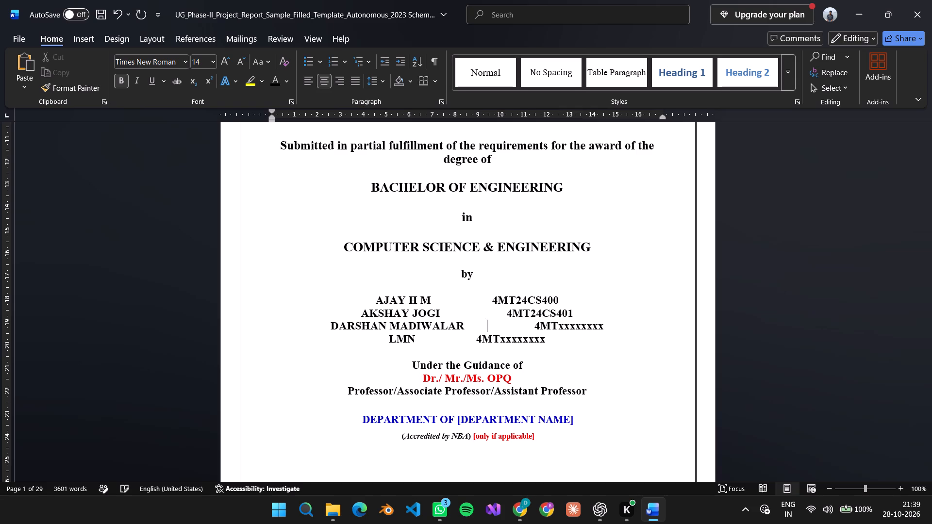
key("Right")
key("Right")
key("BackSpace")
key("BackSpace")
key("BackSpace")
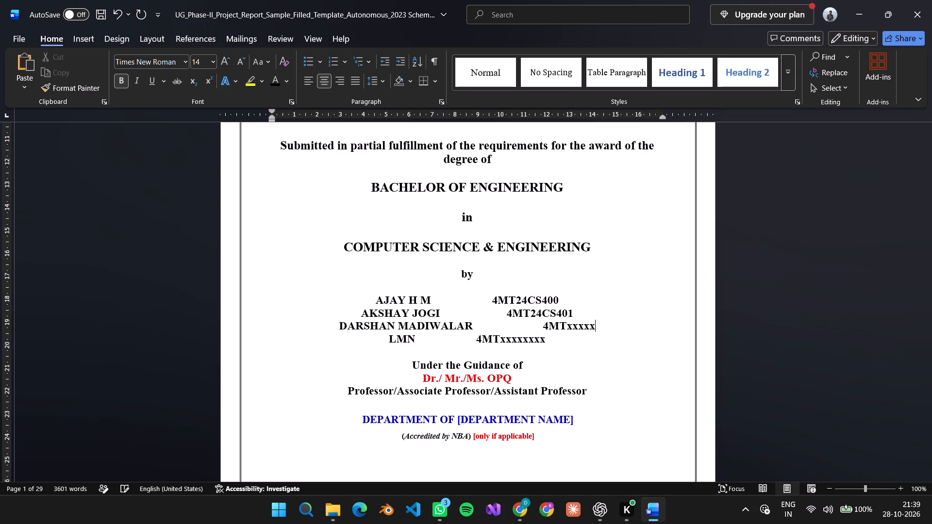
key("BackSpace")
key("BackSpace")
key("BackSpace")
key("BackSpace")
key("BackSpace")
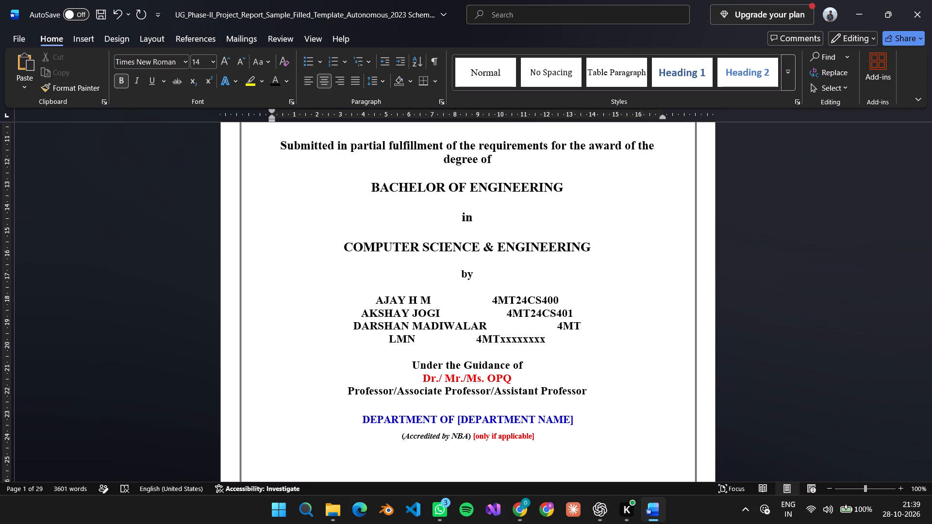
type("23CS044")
Replace the LMN placeholder in the fourth student row with the fourth student's full name in capitals.
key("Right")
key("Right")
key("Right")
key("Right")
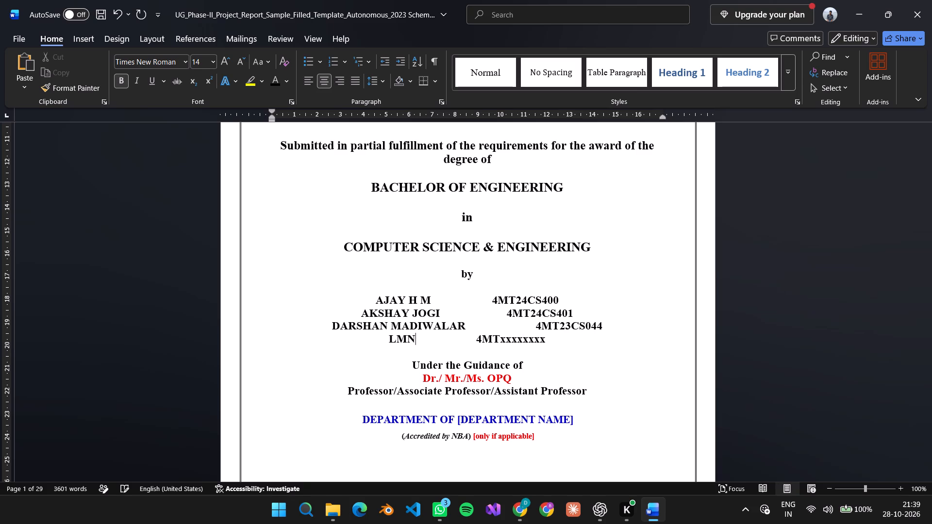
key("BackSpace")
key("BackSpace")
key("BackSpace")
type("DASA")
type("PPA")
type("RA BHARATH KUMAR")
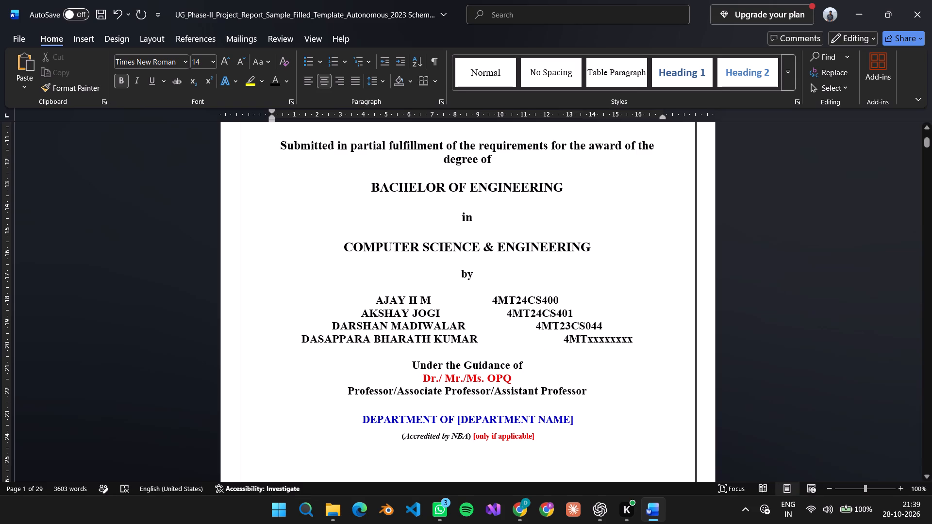
Replace the x characters after 4MT in the fourth student row with the rest of that student's registration number.
left_click(636, 340)
key("BackSpace")
key("BackSpace")
key("BackSpace")
key("BackSpace")
key("BackSpace")
key("BackSpace")
key("BackSpace")
key("BackSpace")
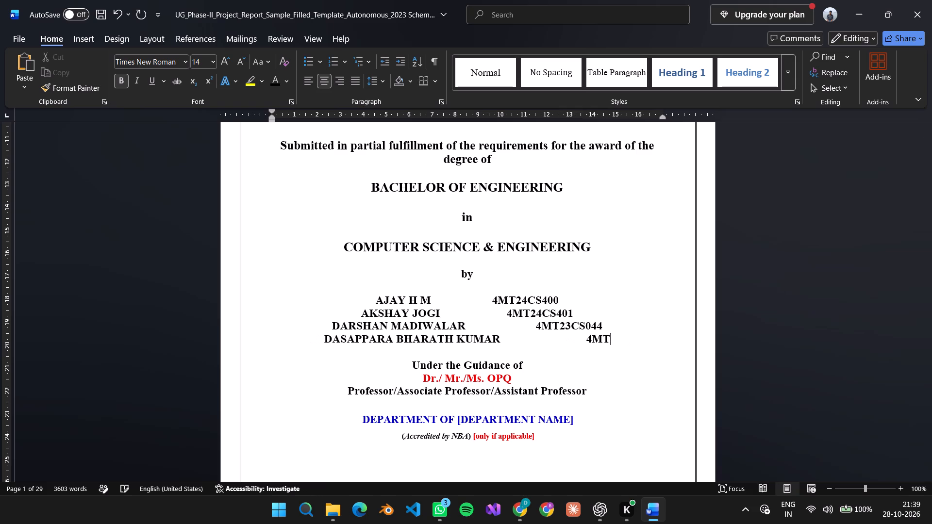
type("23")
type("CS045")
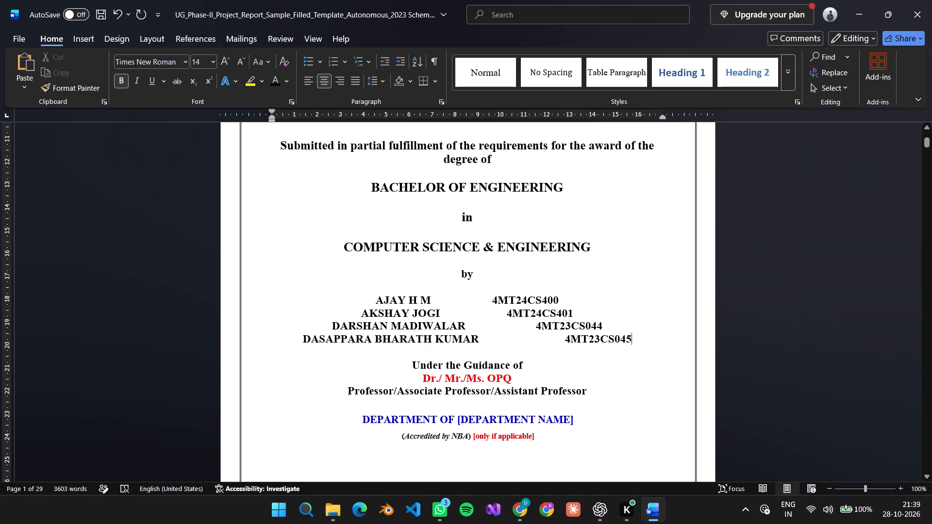
Left-align the four student name and registration number rows under "by".
left_click_drag(370, 295, 641, 347)
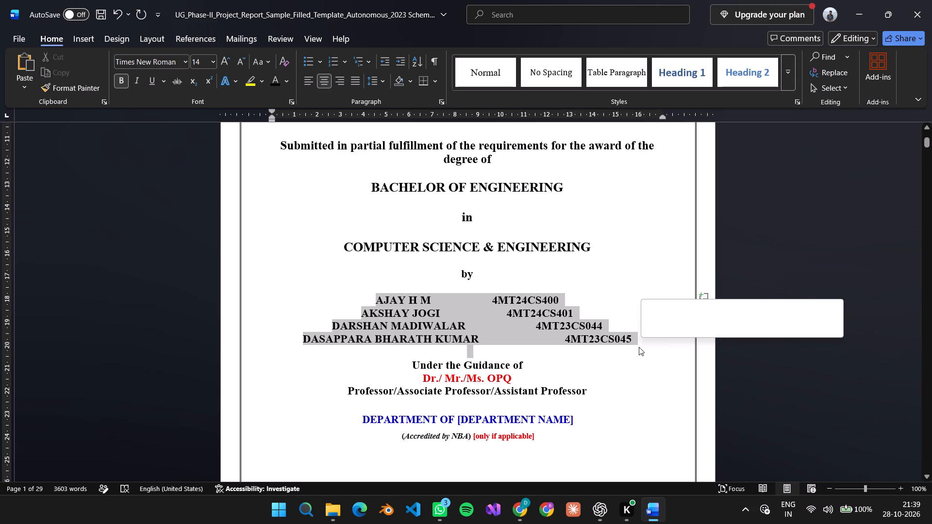
left_click(618, 328)
left_click_drag(636, 338, 546, 289)
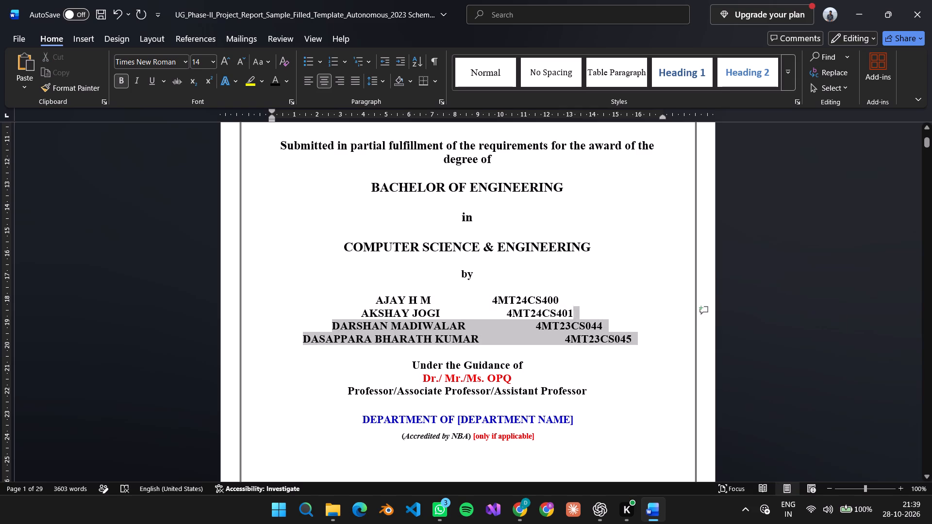
left_click_drag(546, 289, 372, 301)
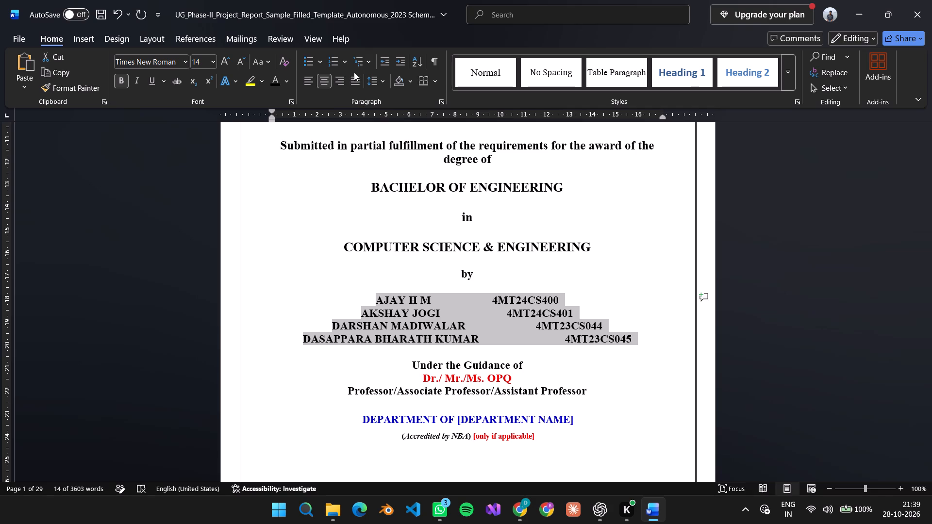
left_click(307, 78)
Try right and centre alignment on the four student rows under "by", finishing with justified alignment.
left_click(355, 83)
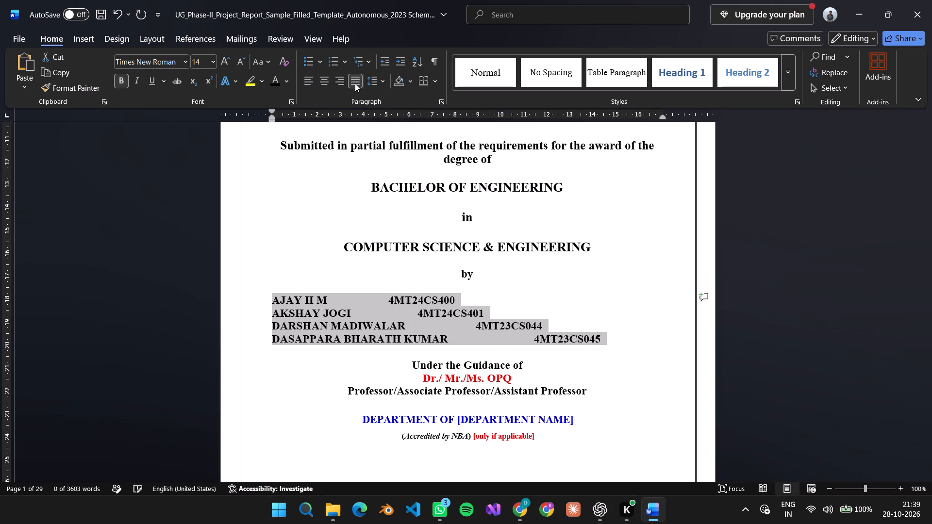
left_click(355, 83)
left_click(339, 82)
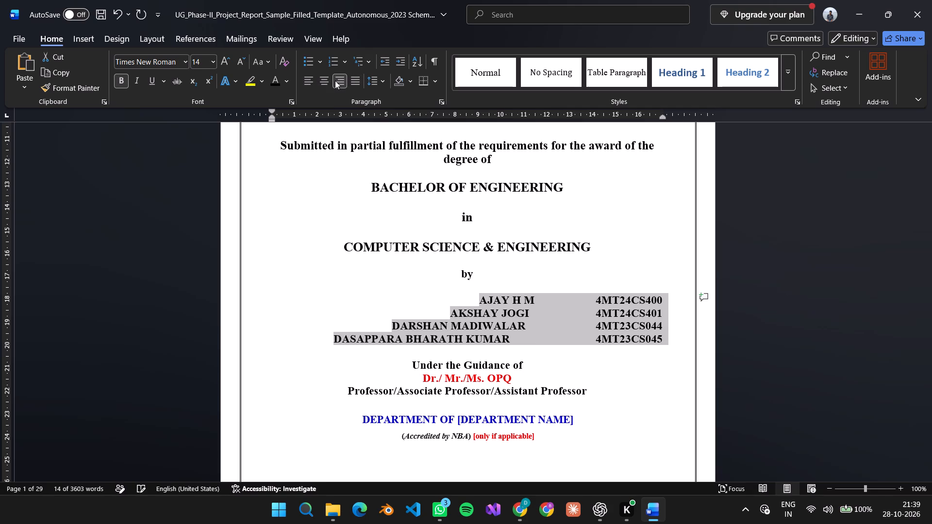
left_click(325, 79)
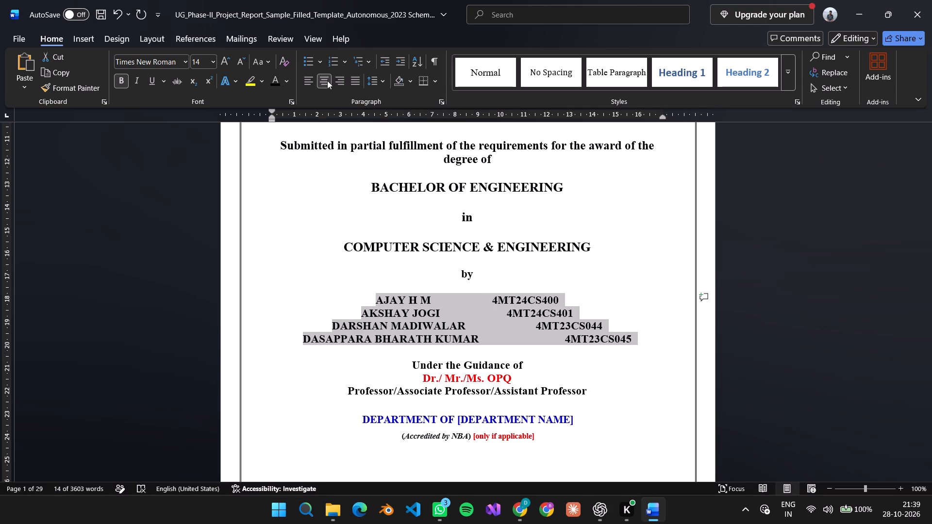
left_click(348, 83)
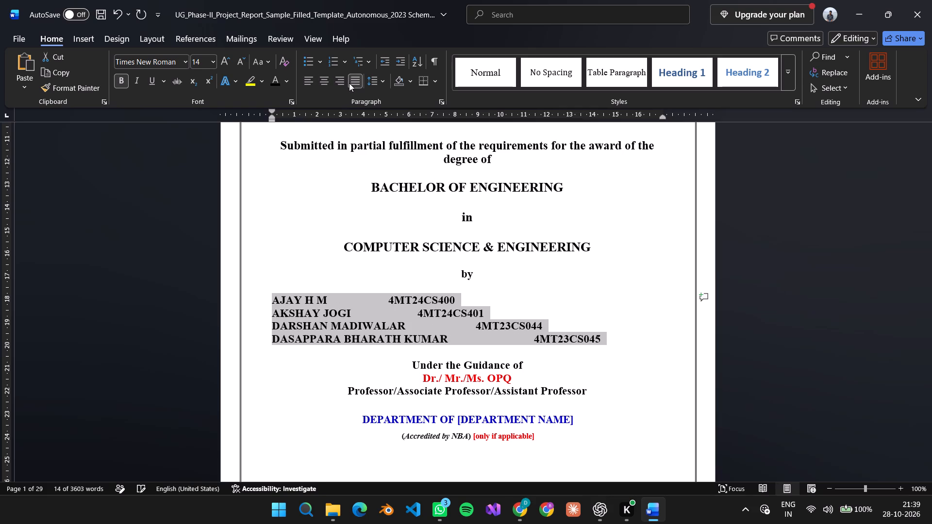
left_click(332, 279)
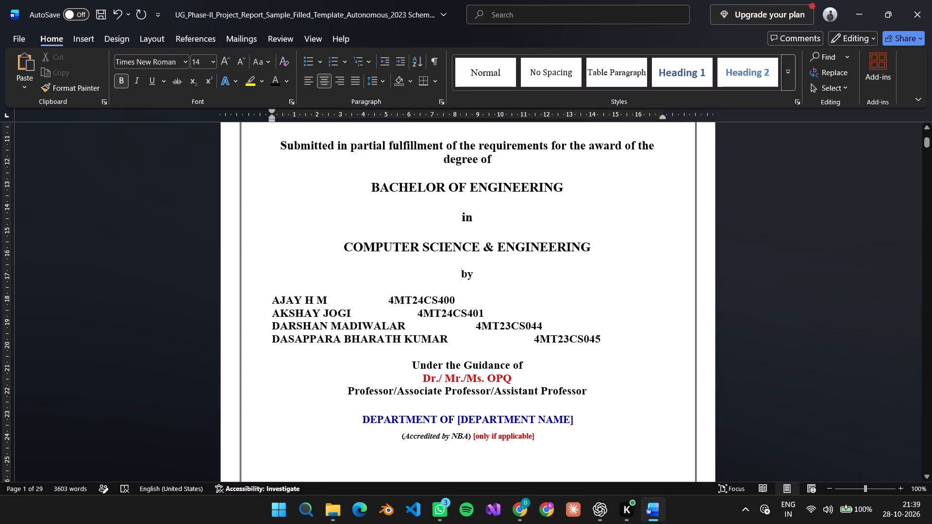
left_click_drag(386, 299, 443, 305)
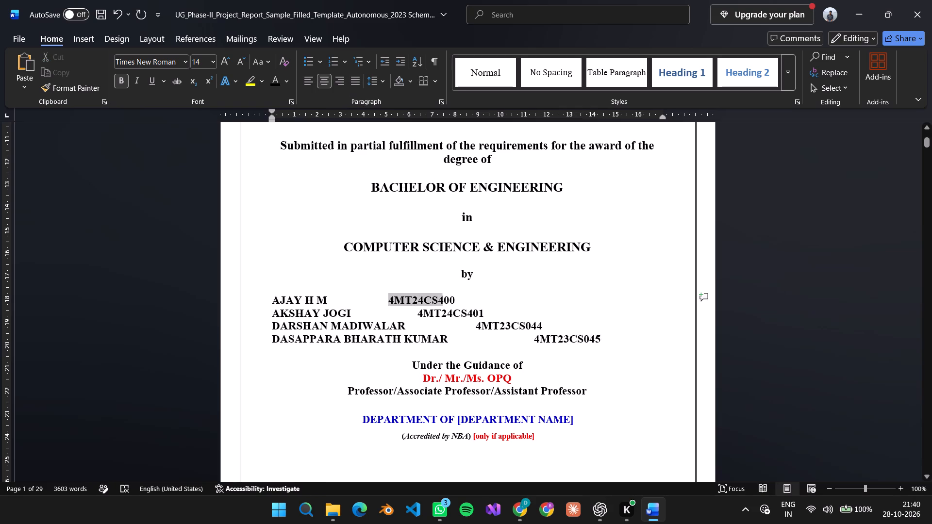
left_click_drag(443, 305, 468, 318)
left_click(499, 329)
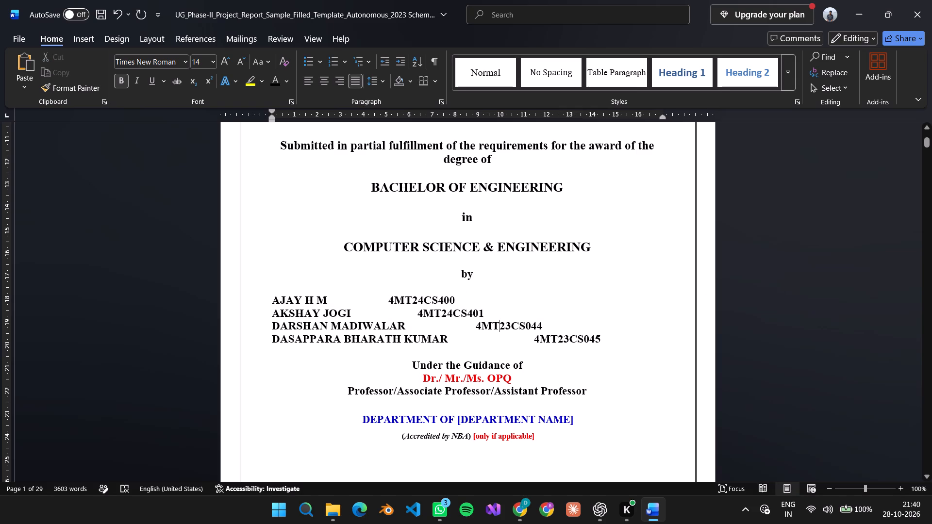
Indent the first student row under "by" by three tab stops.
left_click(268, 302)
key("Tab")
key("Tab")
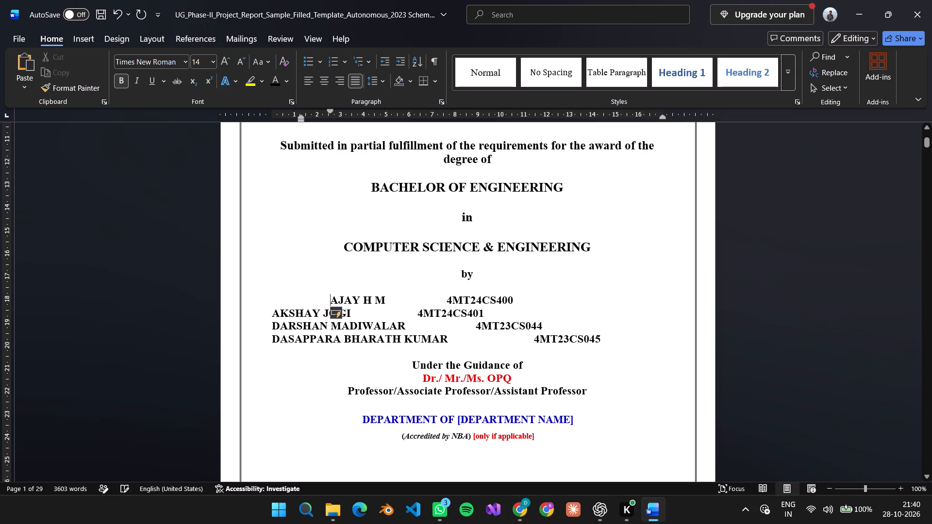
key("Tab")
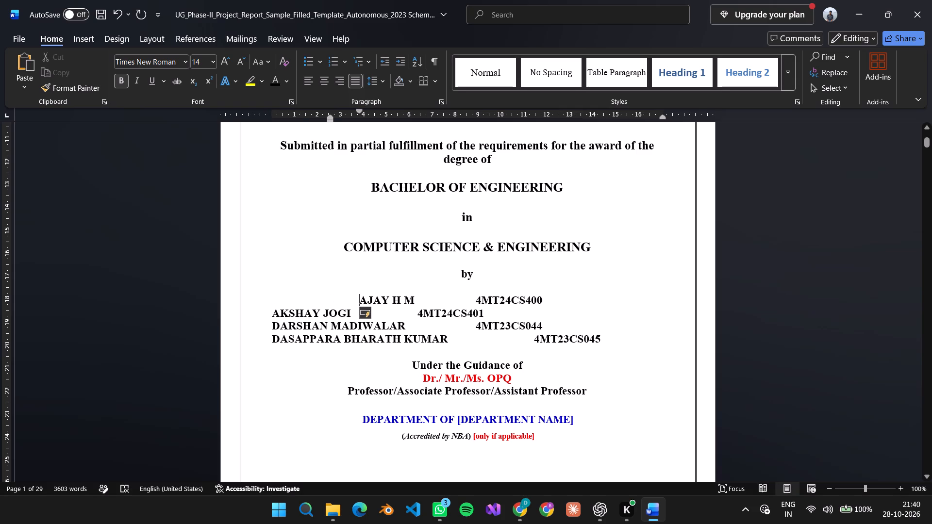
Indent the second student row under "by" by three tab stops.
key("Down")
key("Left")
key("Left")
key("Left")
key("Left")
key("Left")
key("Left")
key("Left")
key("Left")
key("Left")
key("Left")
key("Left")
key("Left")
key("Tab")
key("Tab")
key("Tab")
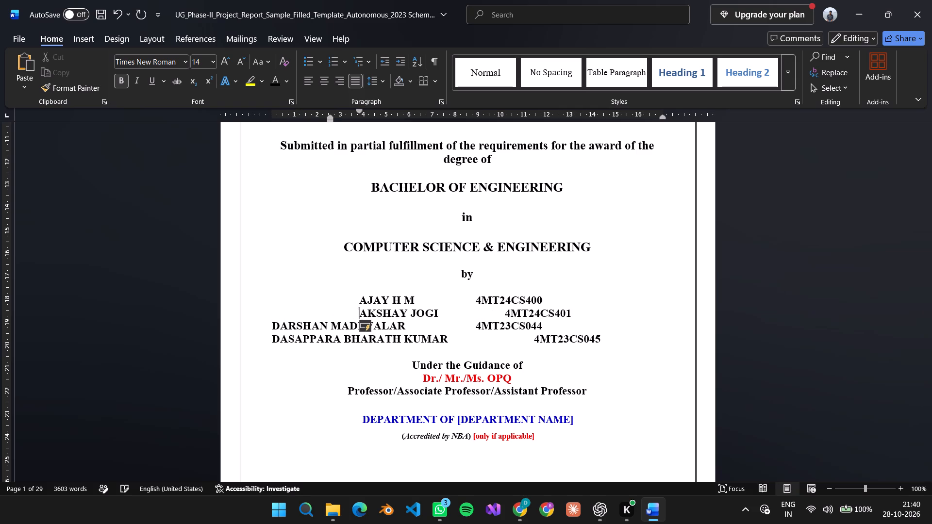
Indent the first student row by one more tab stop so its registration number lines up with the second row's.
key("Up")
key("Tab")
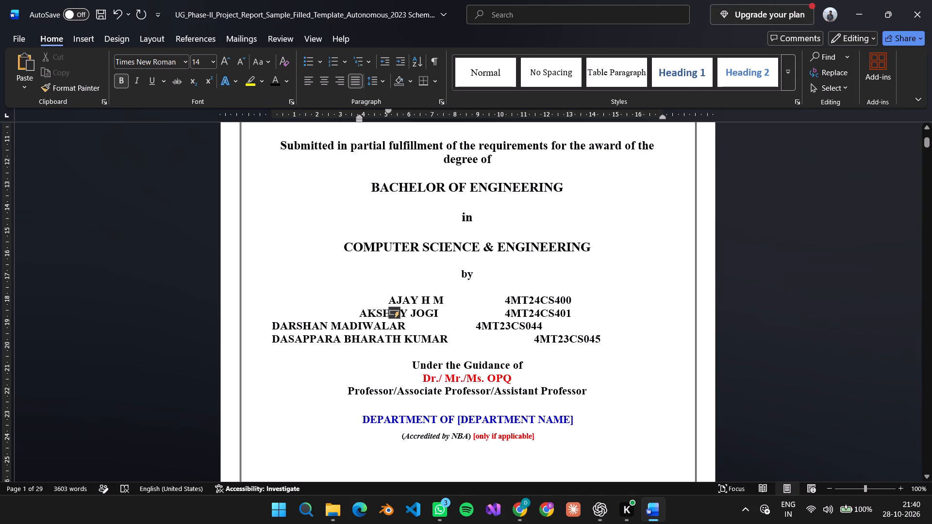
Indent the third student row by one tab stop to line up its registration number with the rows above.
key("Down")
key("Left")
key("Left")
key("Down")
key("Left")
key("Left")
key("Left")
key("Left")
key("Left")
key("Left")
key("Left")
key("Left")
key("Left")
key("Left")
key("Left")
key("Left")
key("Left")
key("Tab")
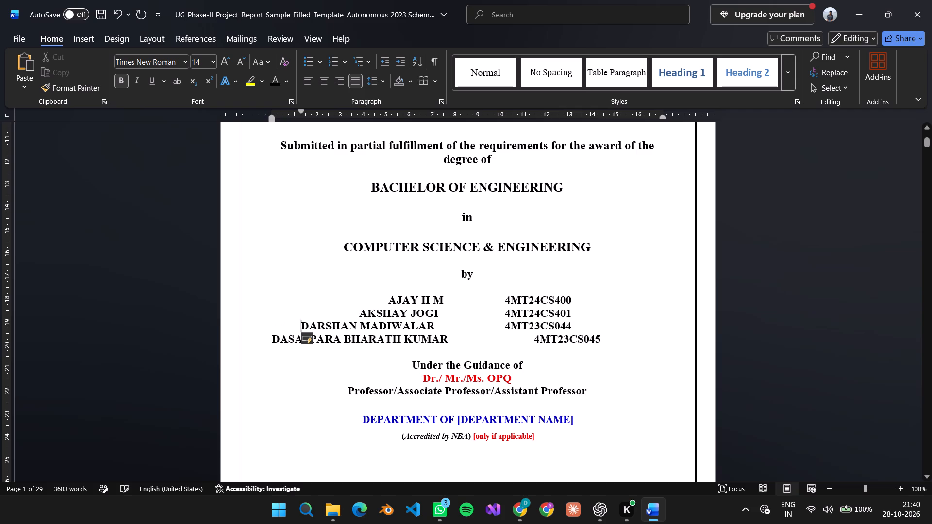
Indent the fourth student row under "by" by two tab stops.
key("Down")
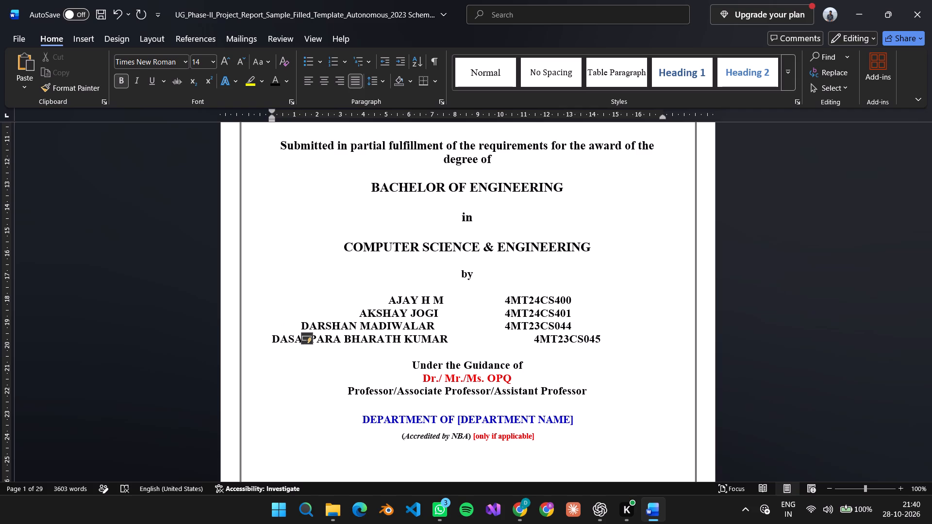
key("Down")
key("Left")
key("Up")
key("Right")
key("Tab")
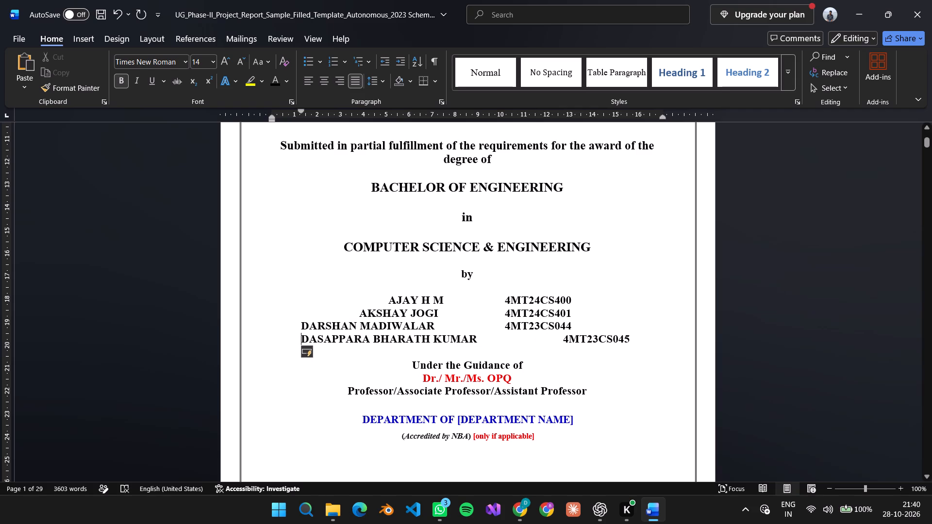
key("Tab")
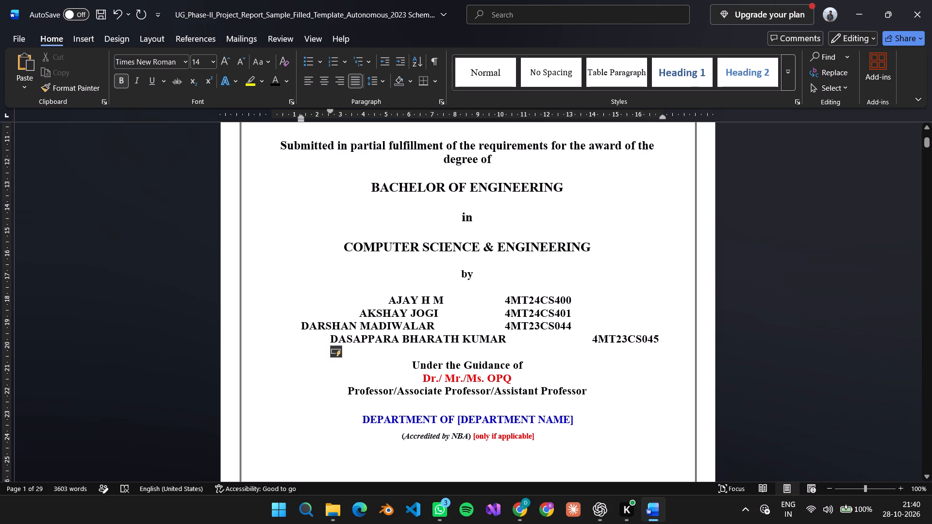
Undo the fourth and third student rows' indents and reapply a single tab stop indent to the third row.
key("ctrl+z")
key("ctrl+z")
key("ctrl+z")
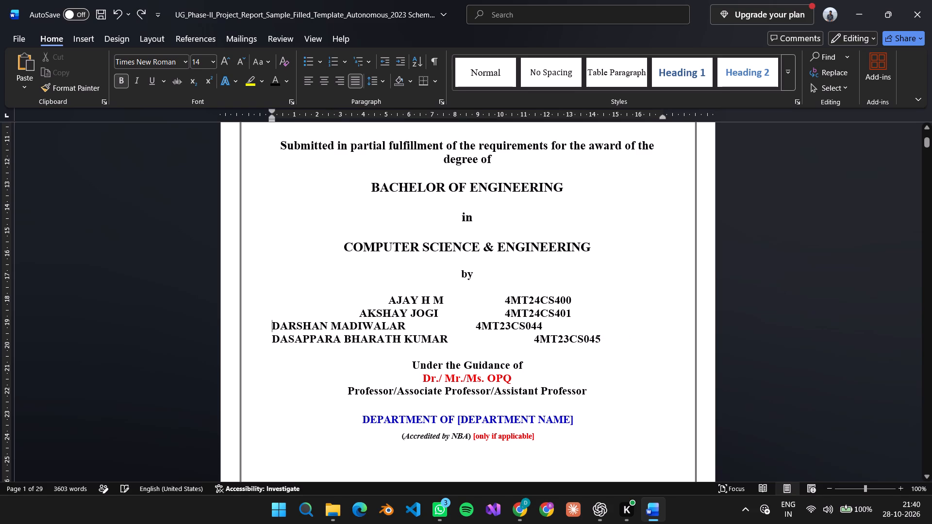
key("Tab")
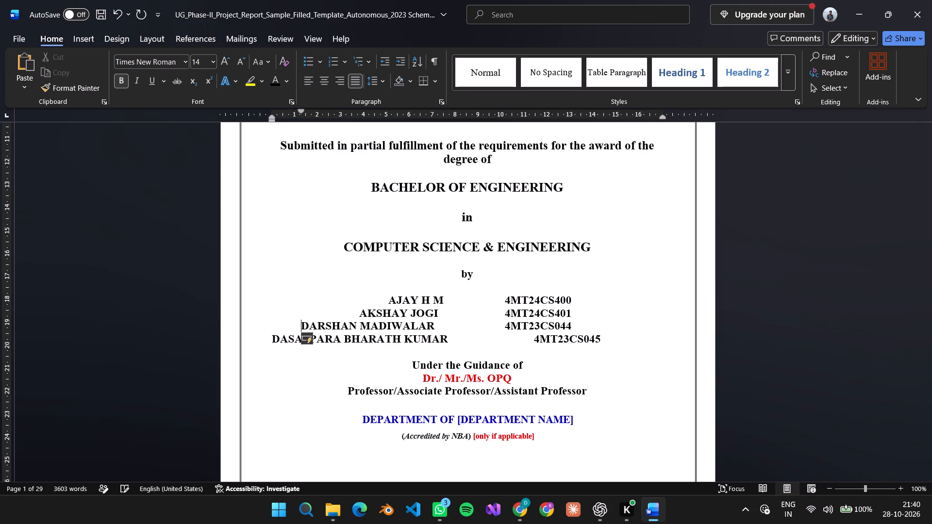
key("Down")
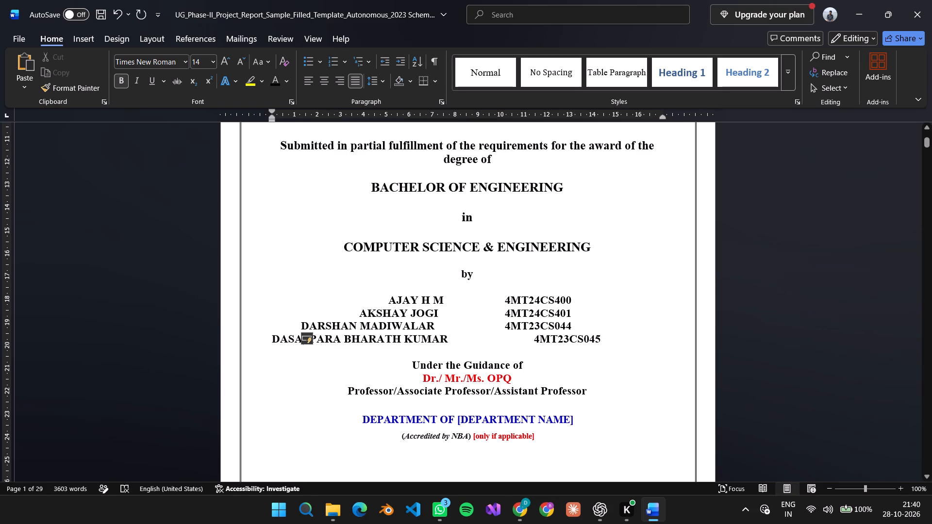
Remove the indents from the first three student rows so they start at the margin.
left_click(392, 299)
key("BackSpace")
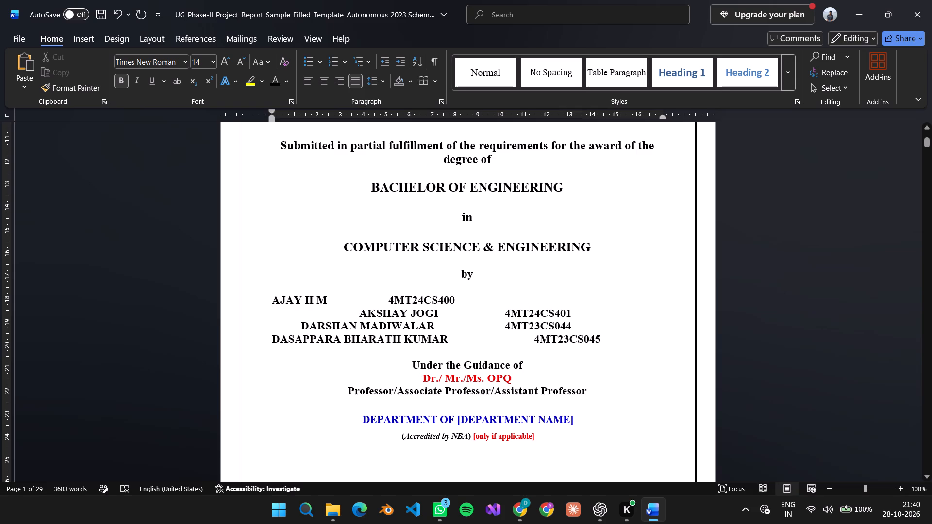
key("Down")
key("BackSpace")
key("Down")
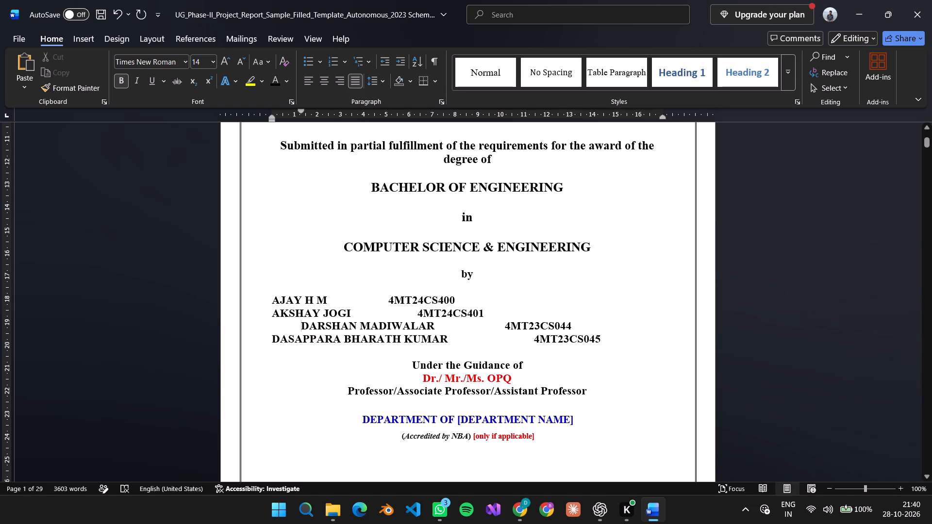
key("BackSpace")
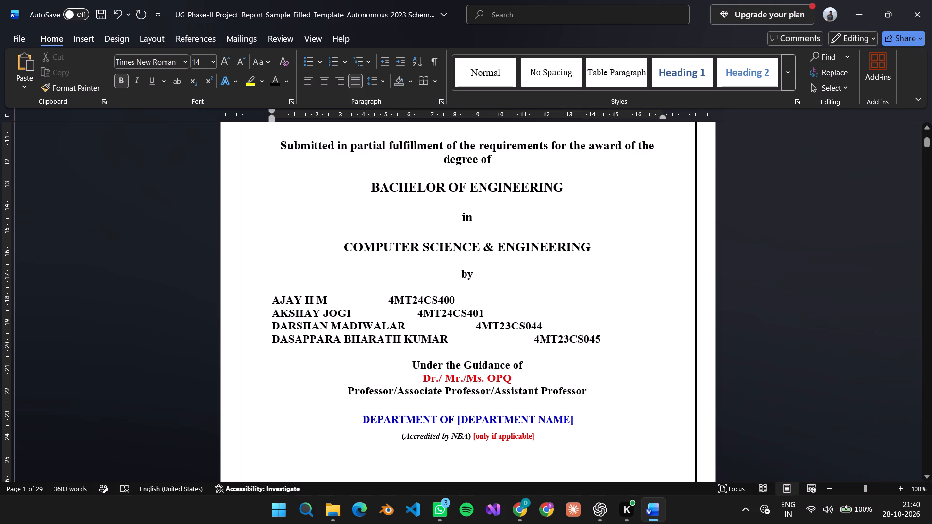
Indent the third student row by two tab stops to line up its registration number with the fourth row's.
key("shift+Tab")
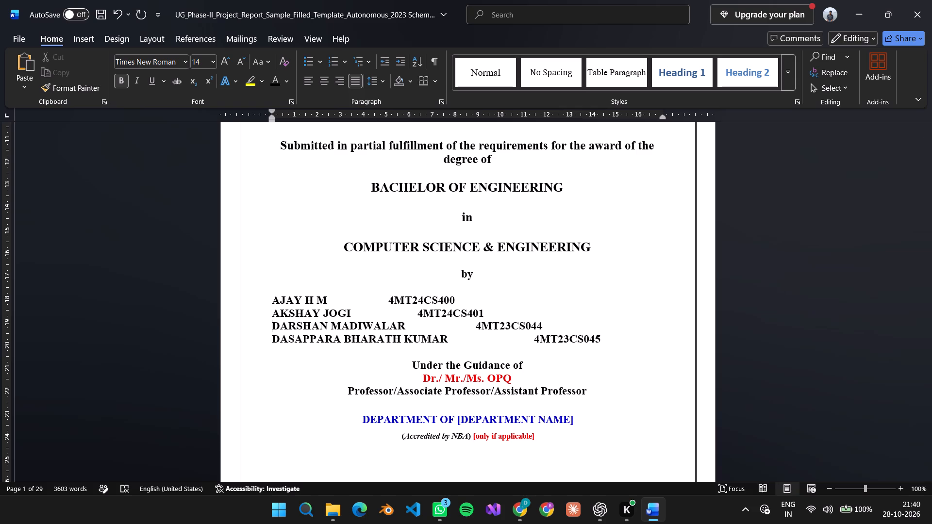
key("Tab")
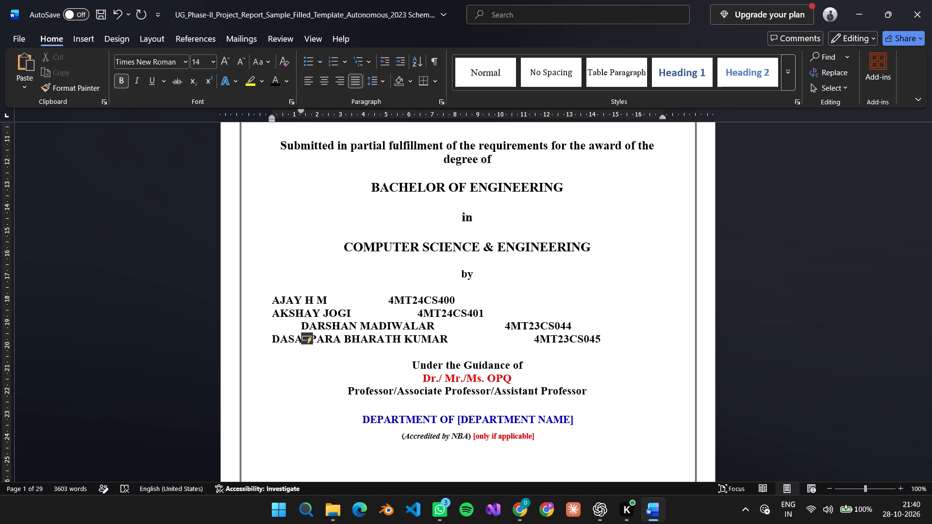
key("Tab")
Indent the first student row under "by" by three tab stops.
key("Up")
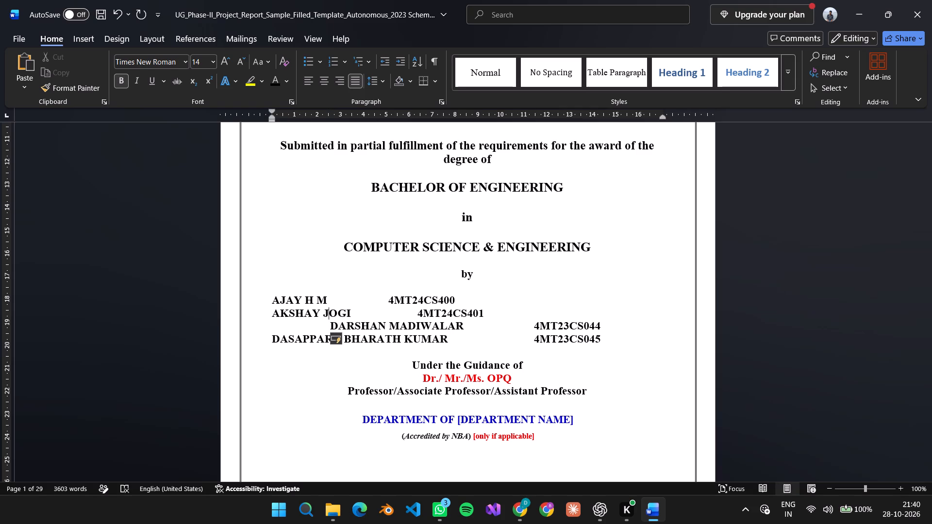
key("Up")
key("Left")
key("Left")
key("Left")
key("Left")
key("Left")
key("Left")
key("Left")
key("Left")
key("Left")
key("Left")
key("Left")
key("Left")
key("Left")
key("Right")
key("Right")
key("Right")
key("Right")
key("Tab")
key("Tab")
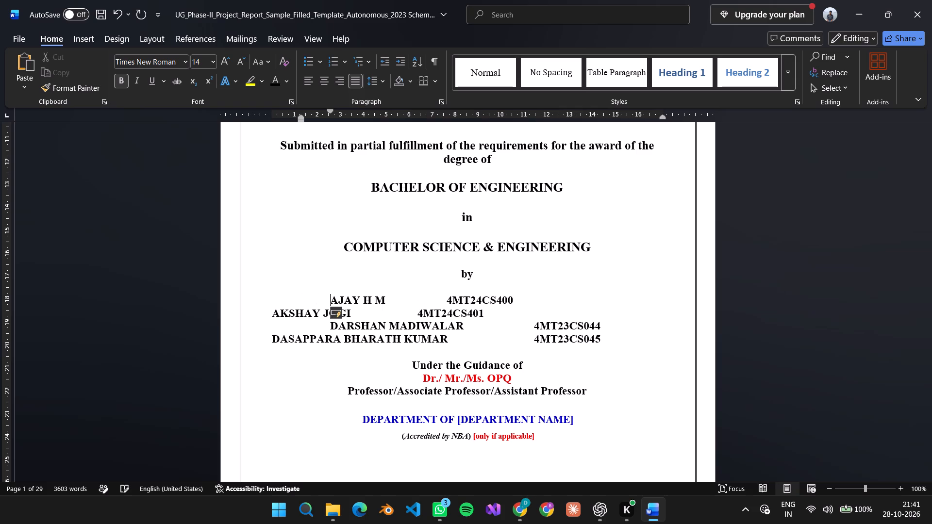
key("Tab")
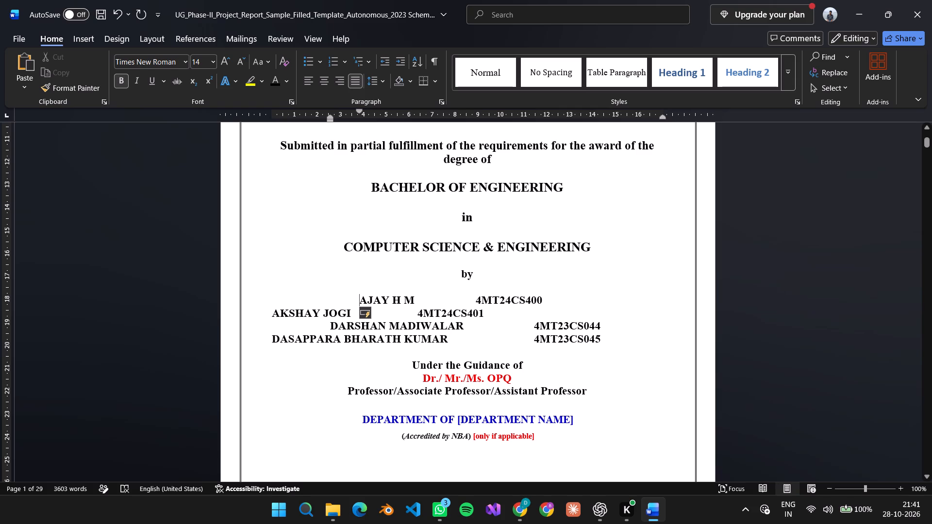
Close the project report document.
scroll(931, 0, "up", 1)
left_click(931, 0)
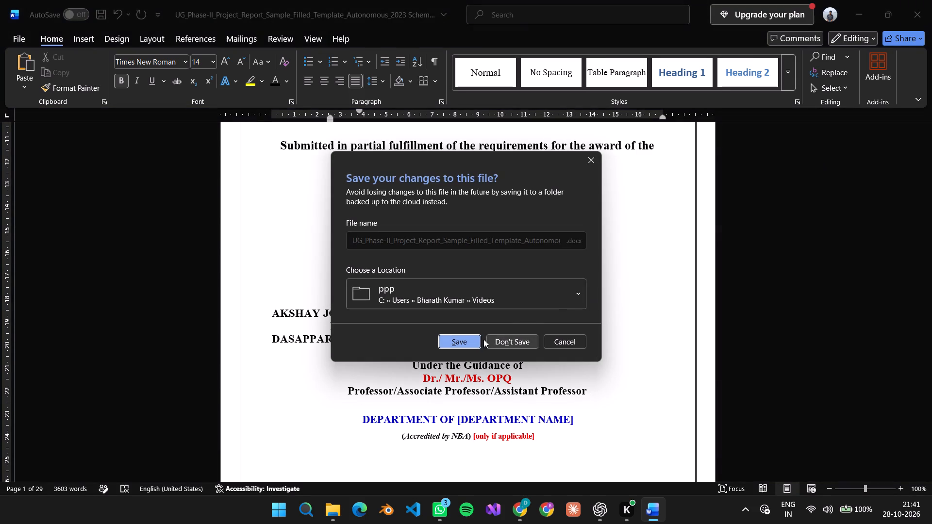
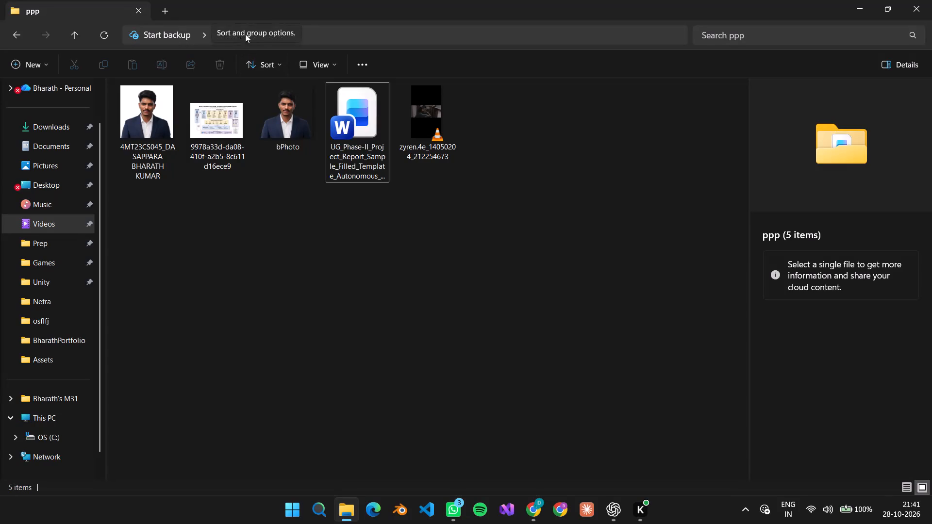
Open the anuuuup document from the Videos folder to check its contents, and close it again.
left_click(229, 36)
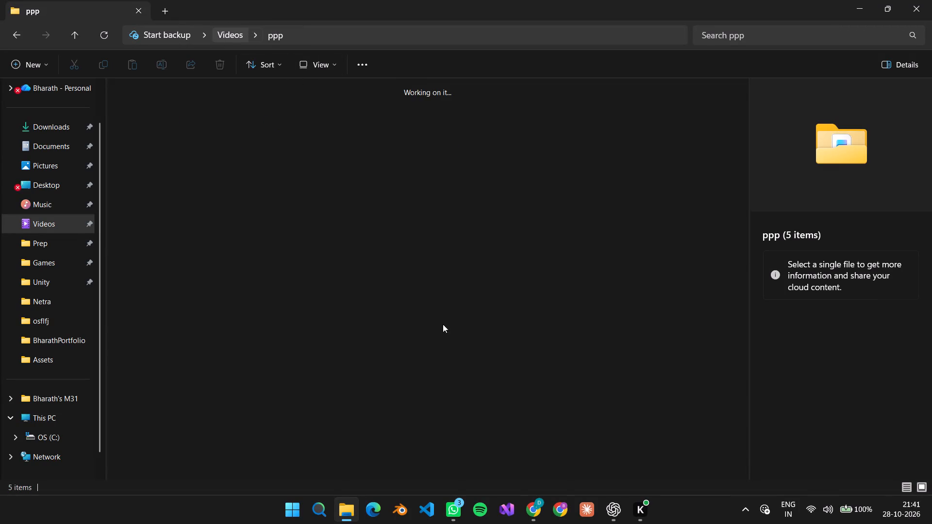
double_click(360, 222)
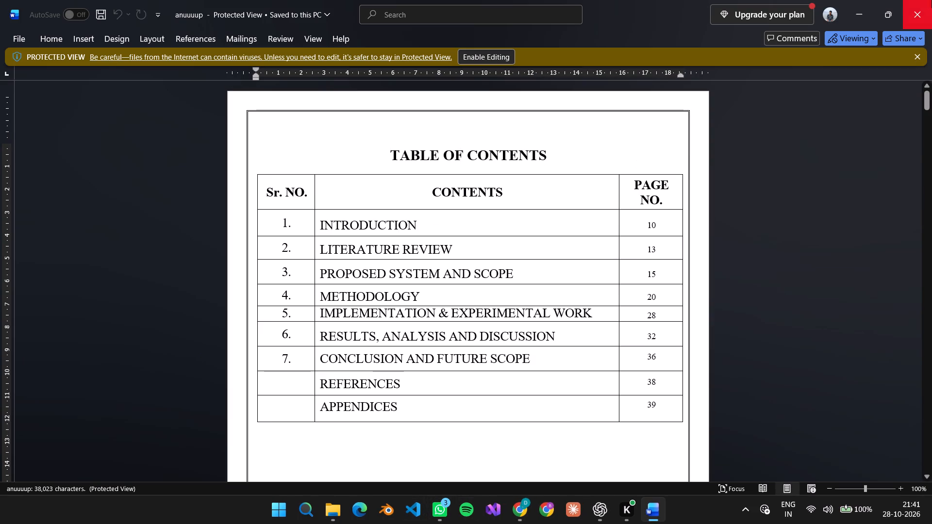
left_click(931, 0)
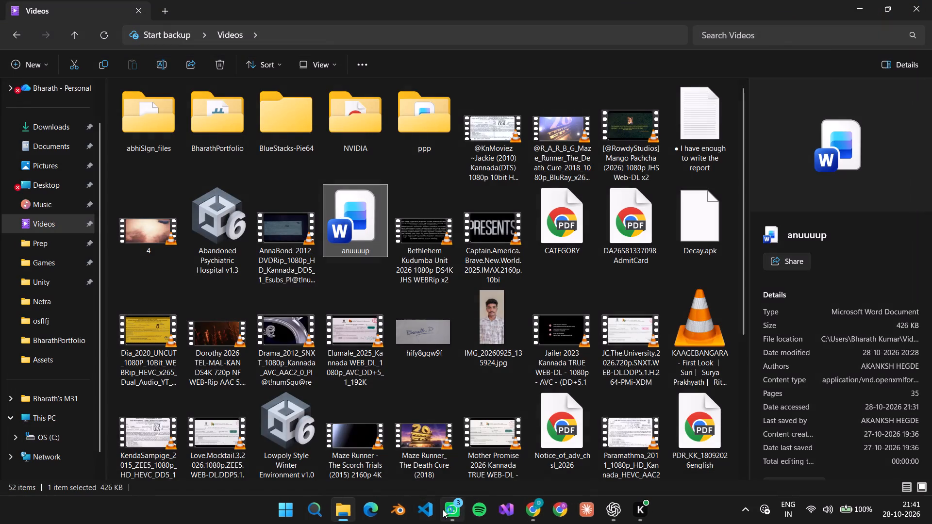
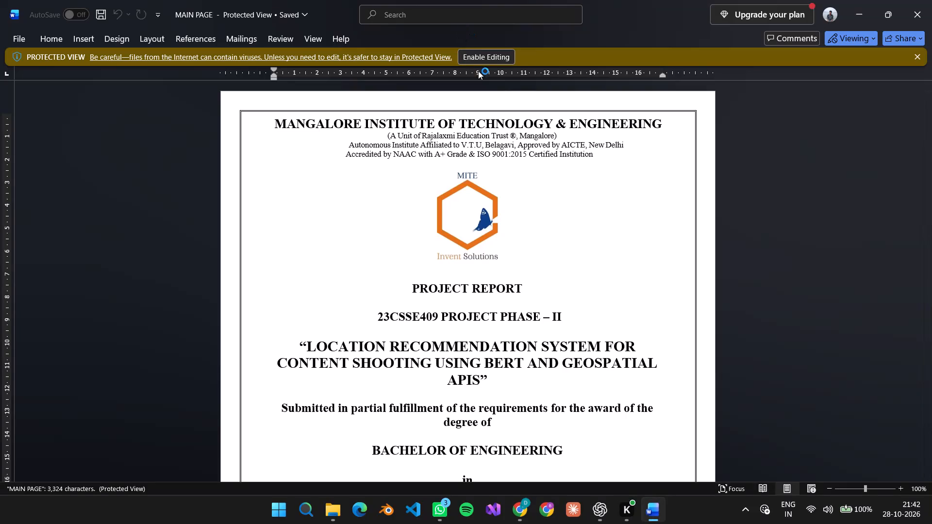
Enable editing of the protected MAIN PAGE document and look over its project report cover page.
left_click(484, 58)
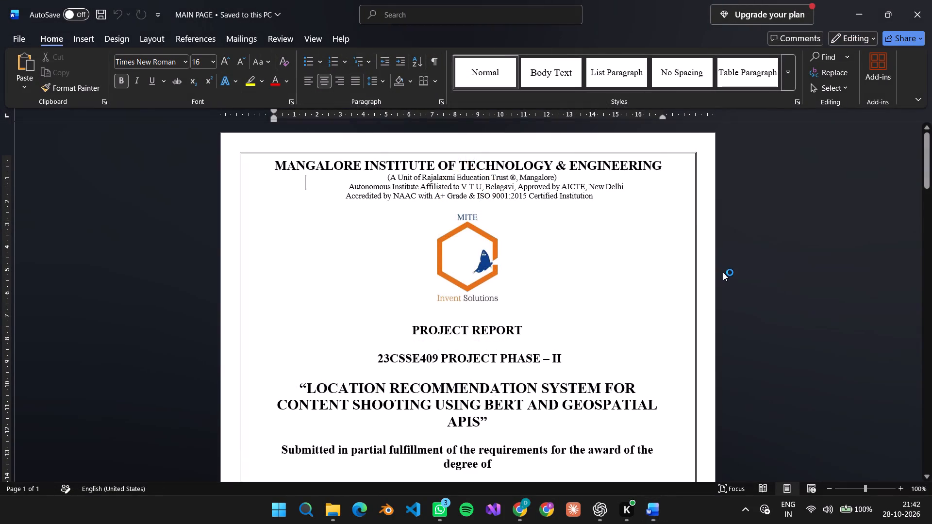
scroll(727, 275, "down", 6)
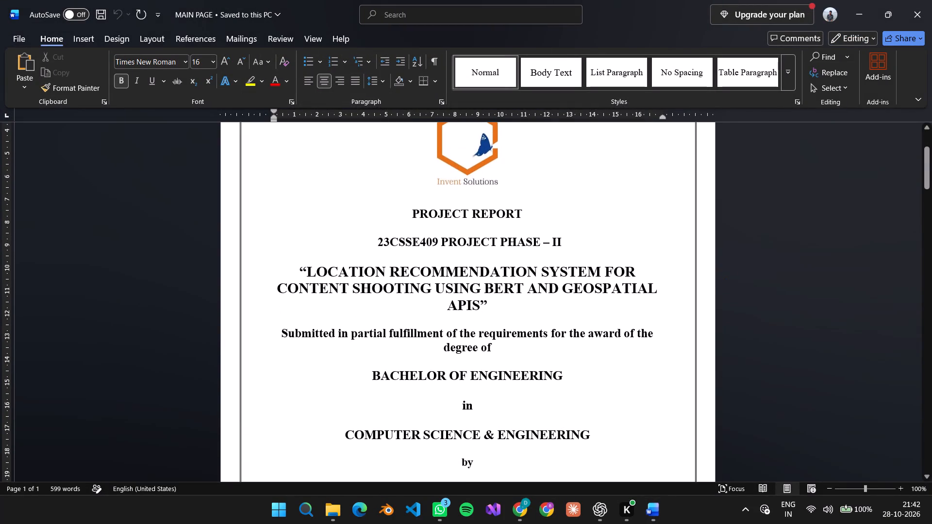
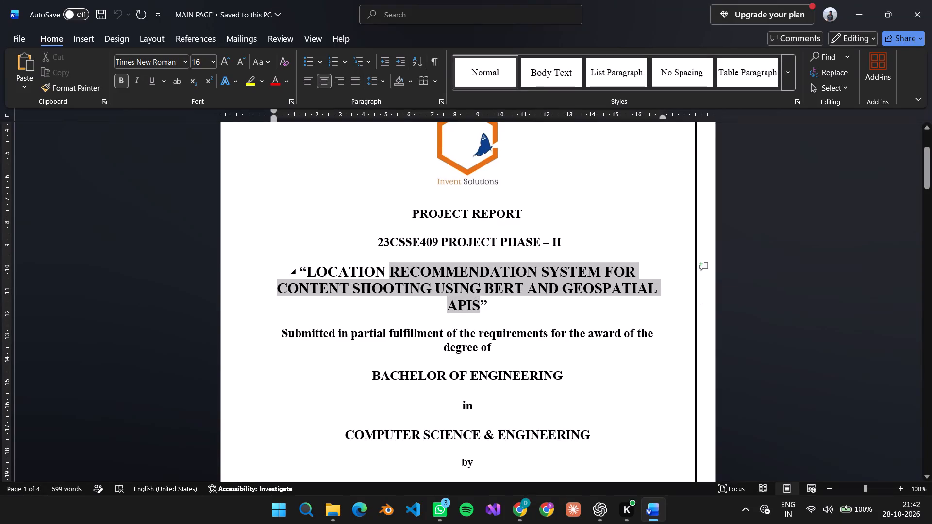
Replace the quoted project title on the cover page with "DECAY: A POST-APOCALYPTIC SURVIVAL GAME".
key("BackSpace")
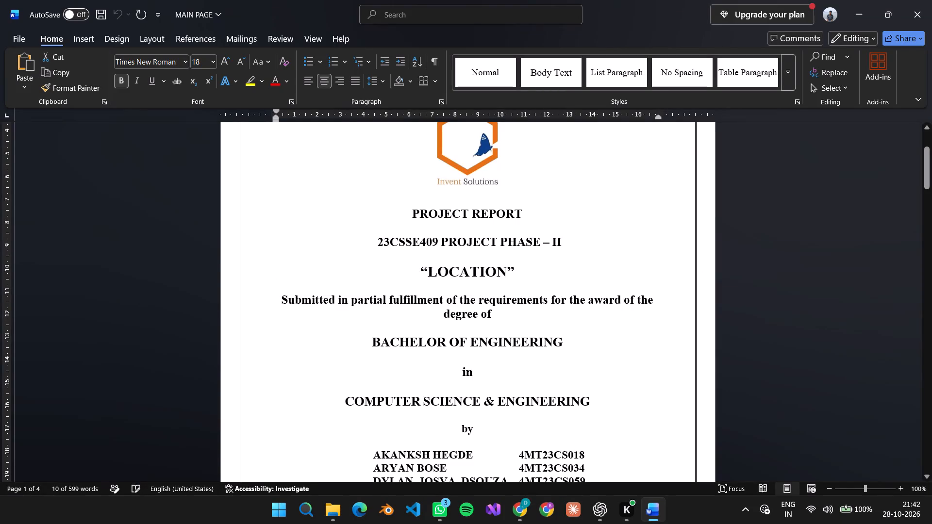
key("ctrl+BackSpace")
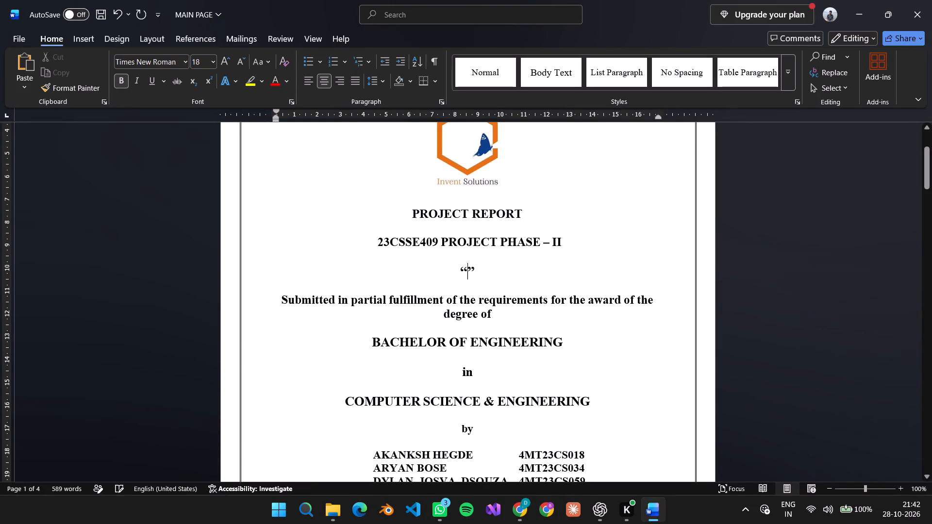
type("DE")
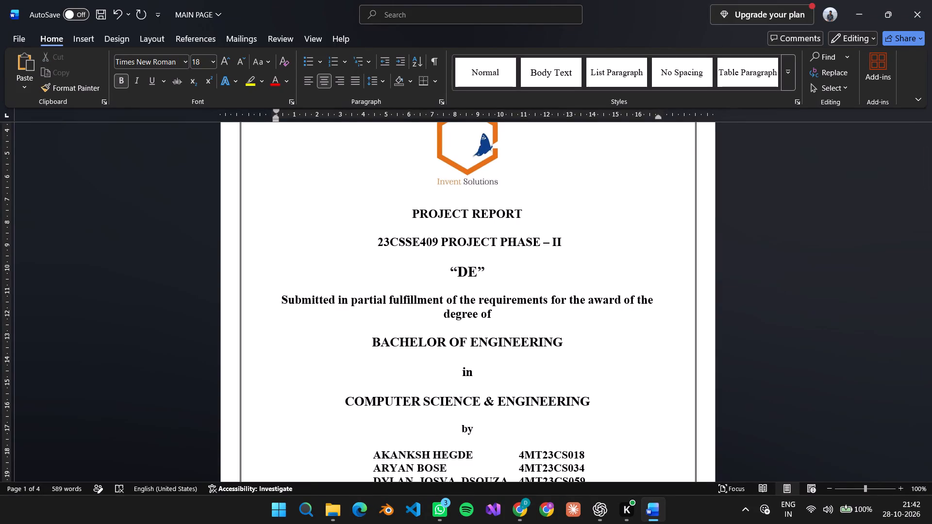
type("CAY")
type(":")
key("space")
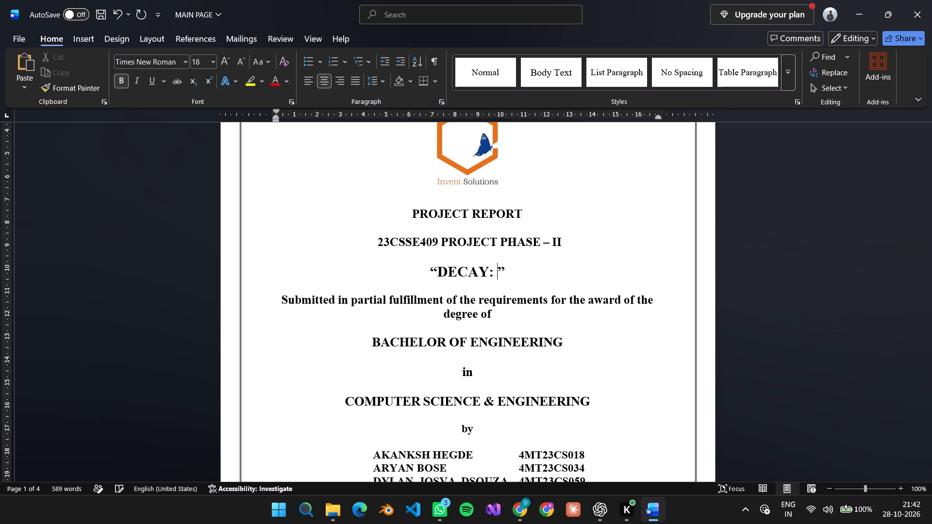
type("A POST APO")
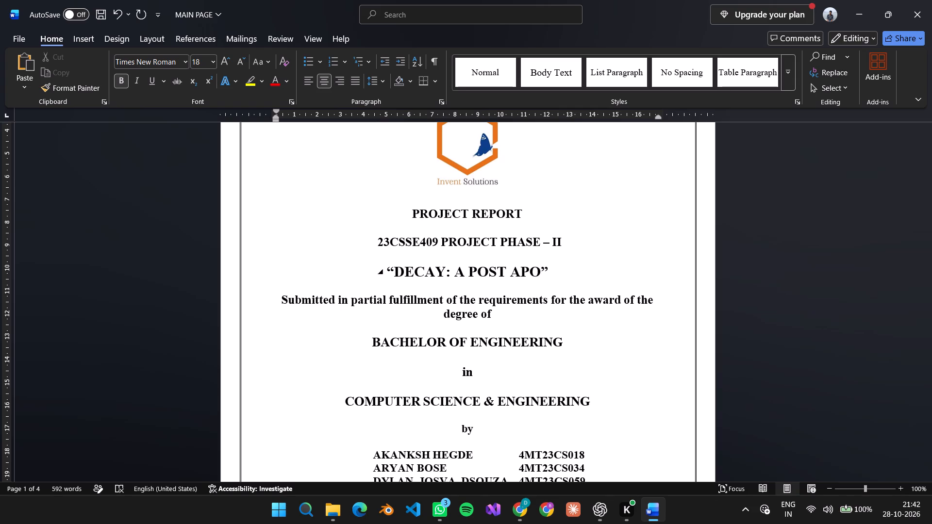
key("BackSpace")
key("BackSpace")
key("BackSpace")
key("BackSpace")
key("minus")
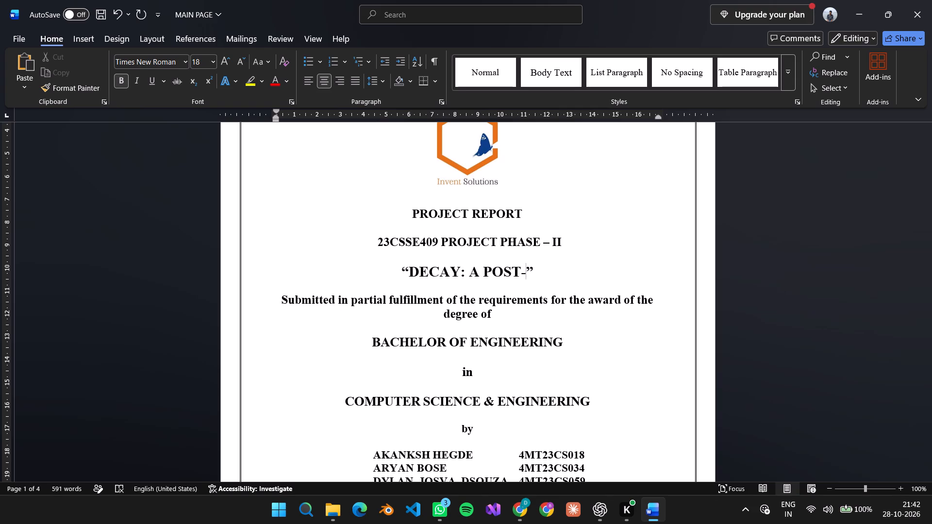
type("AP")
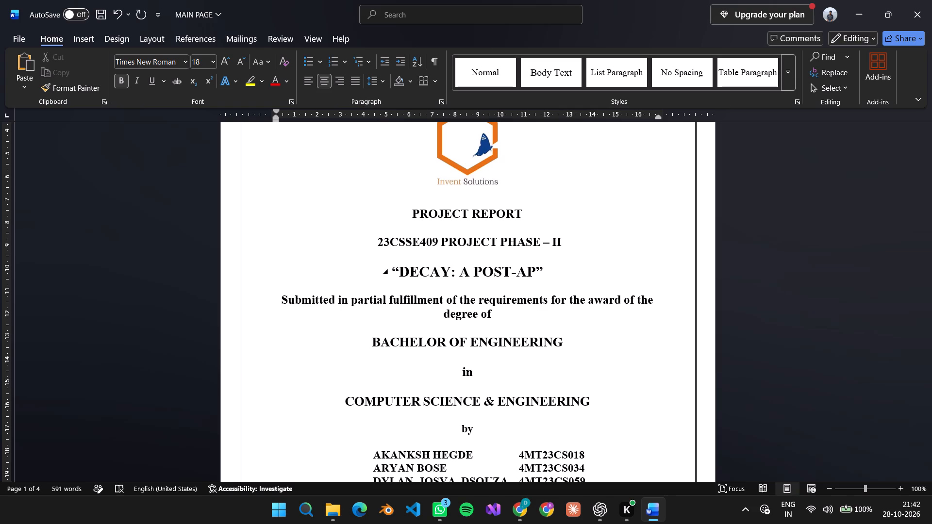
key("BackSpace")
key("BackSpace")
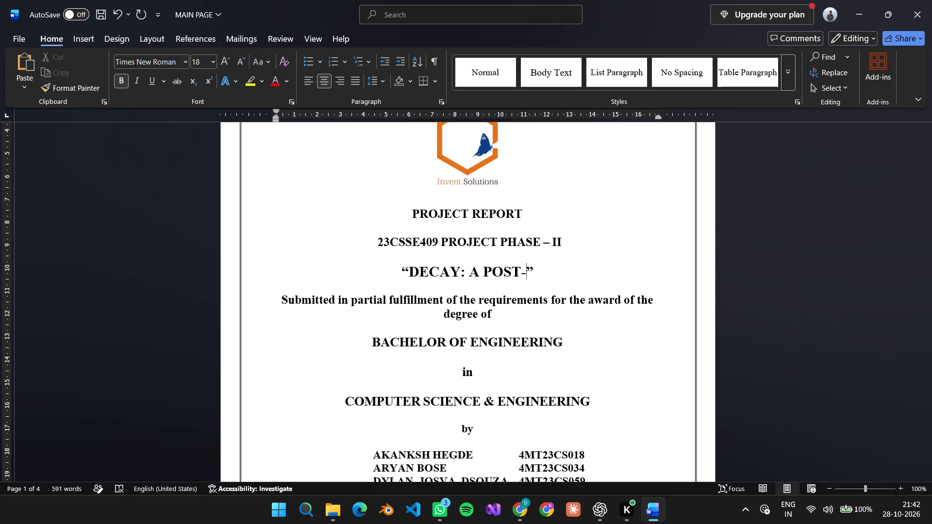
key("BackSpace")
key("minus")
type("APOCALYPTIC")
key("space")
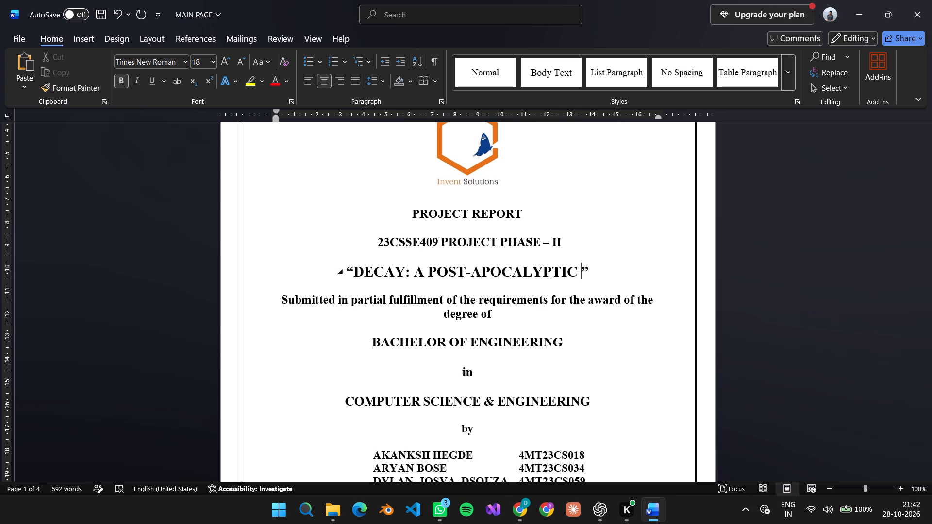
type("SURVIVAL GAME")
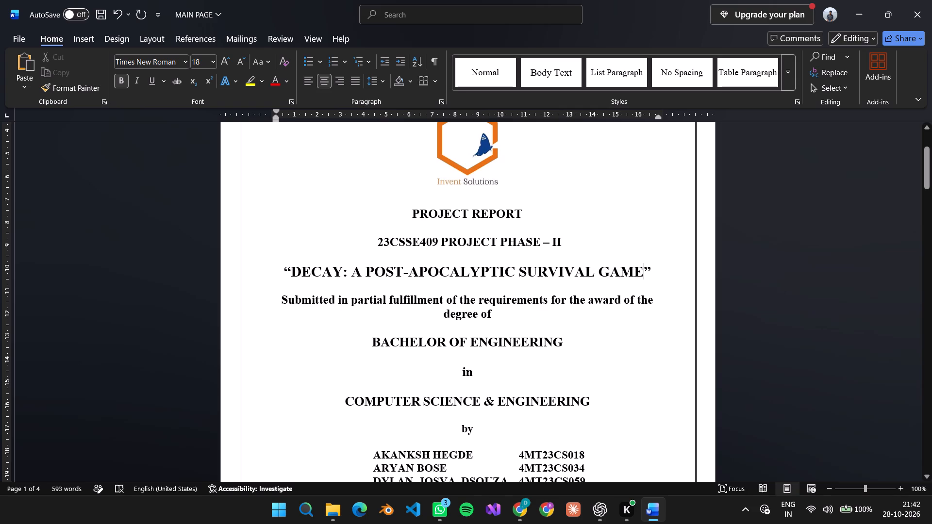
Replace the first student's name in the cover page's author list with the first Decay team member's name.
scroll(482, 355, "down", 5)
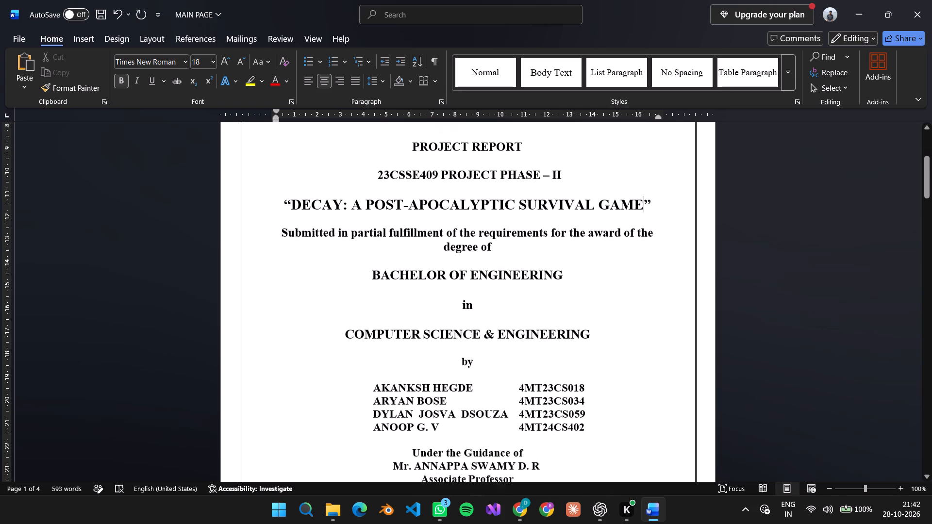
scroll(482, 355, "down", 1)
left_click(476, 341)
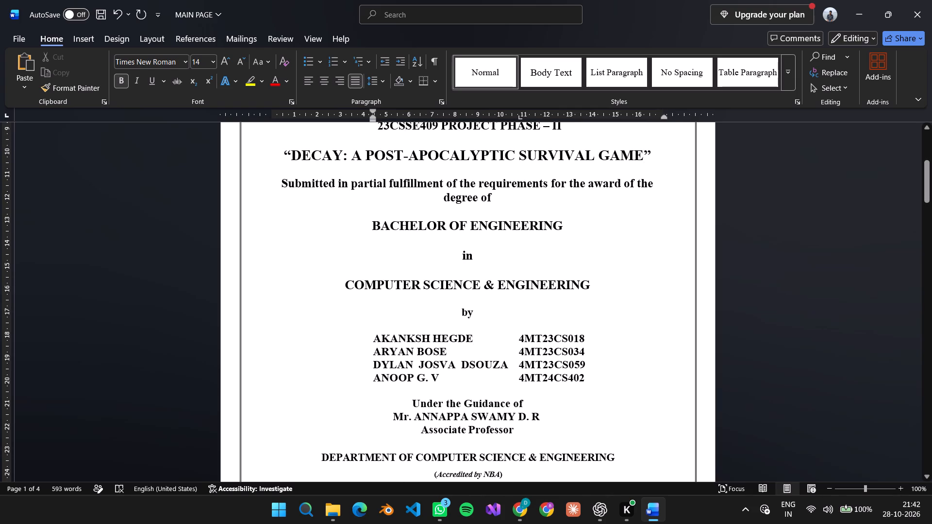
key("ctrl+BackSpace")
key("ctrl+BackSpace")
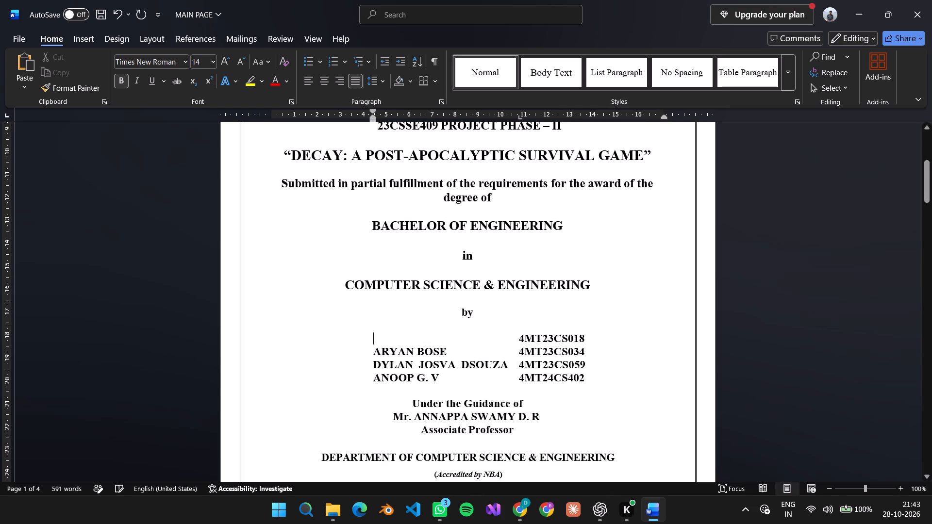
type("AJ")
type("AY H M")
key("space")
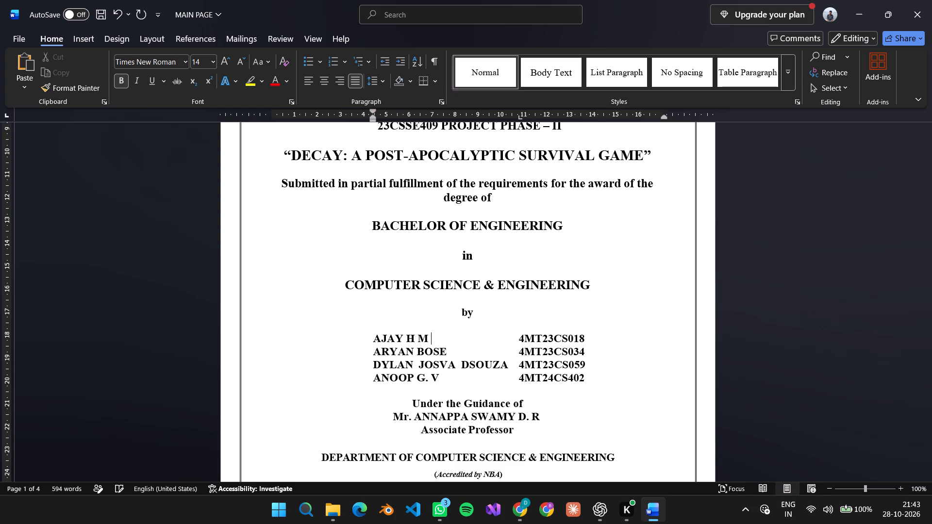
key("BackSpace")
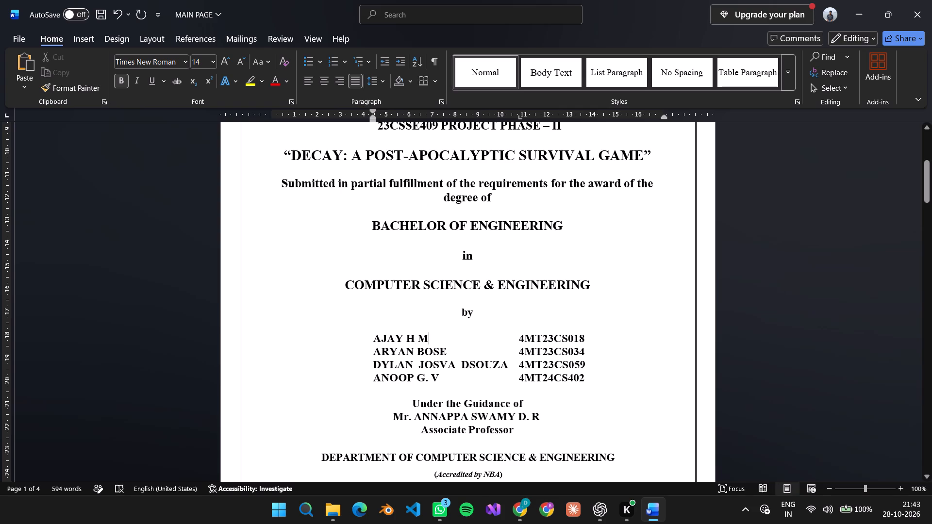
Update the first student's registration number, changing its year digits and final three digits to match the new team member.
left_click(557, 336)
key("BackSpace")
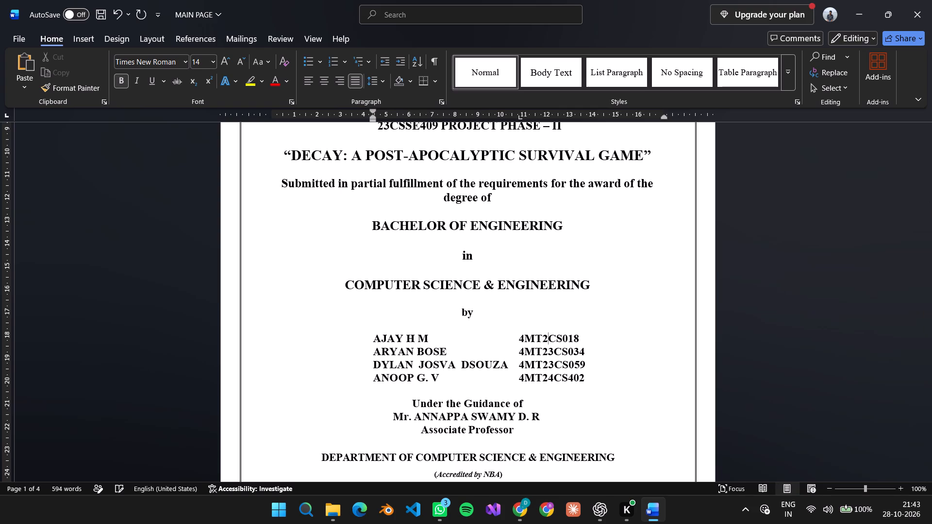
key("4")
key("ctrl+Right")
key("BackSpace")
key("BackSpace")
key("BackSpace")
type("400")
Replace the second student's name in the cover page's author list with the second Decay team member's name.
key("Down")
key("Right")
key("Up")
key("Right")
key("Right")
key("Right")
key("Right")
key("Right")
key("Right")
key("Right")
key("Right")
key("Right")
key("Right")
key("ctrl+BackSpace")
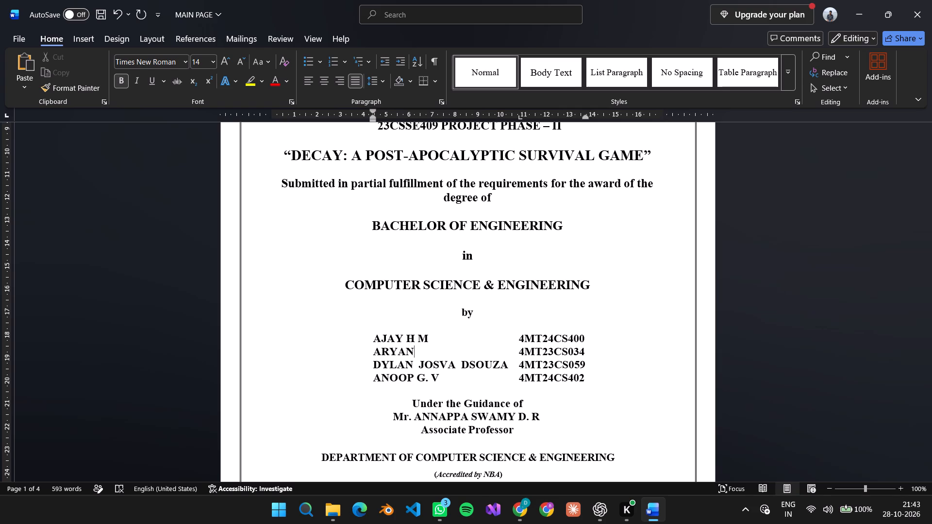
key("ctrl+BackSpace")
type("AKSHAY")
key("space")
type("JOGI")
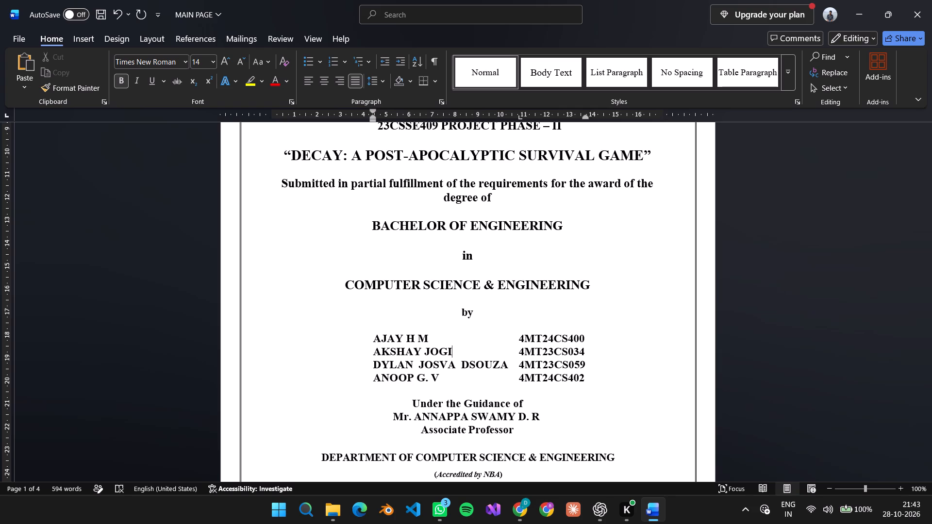
Update the second student's registration number, changing its year digits and final three digits to match the new team member.
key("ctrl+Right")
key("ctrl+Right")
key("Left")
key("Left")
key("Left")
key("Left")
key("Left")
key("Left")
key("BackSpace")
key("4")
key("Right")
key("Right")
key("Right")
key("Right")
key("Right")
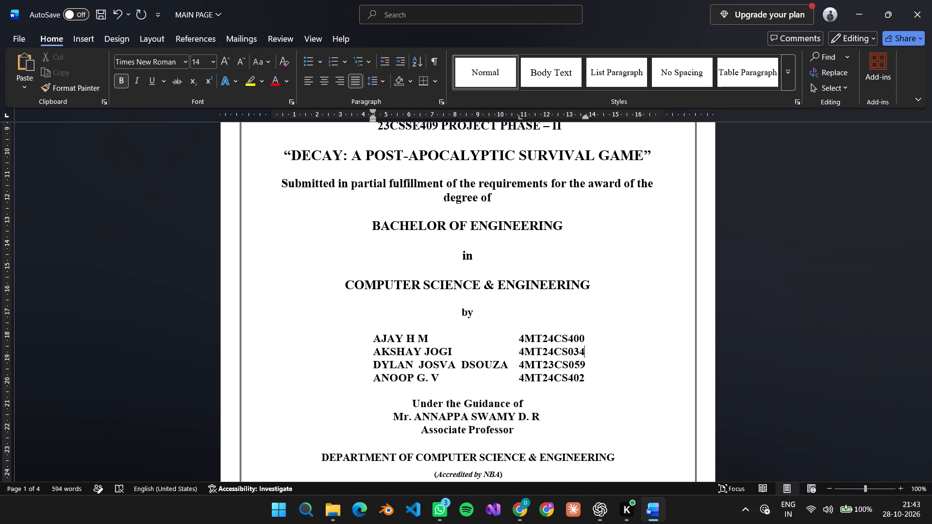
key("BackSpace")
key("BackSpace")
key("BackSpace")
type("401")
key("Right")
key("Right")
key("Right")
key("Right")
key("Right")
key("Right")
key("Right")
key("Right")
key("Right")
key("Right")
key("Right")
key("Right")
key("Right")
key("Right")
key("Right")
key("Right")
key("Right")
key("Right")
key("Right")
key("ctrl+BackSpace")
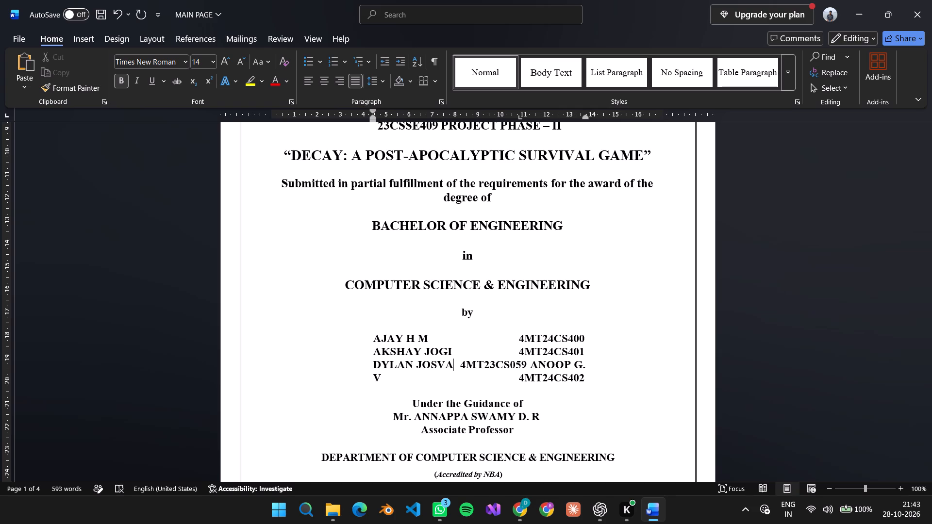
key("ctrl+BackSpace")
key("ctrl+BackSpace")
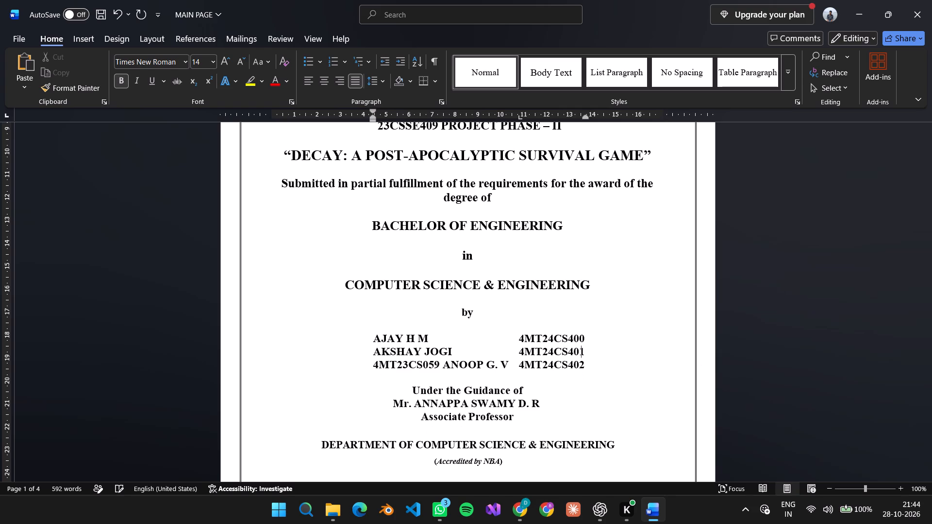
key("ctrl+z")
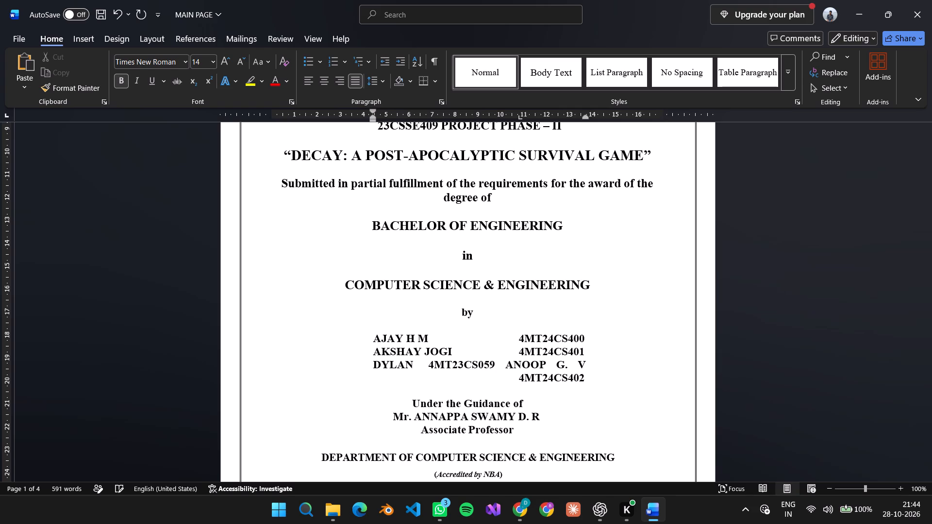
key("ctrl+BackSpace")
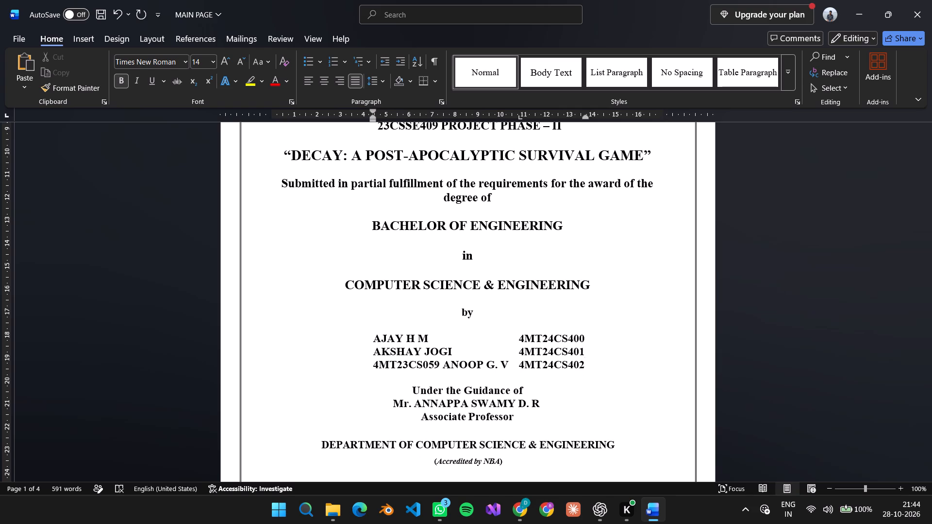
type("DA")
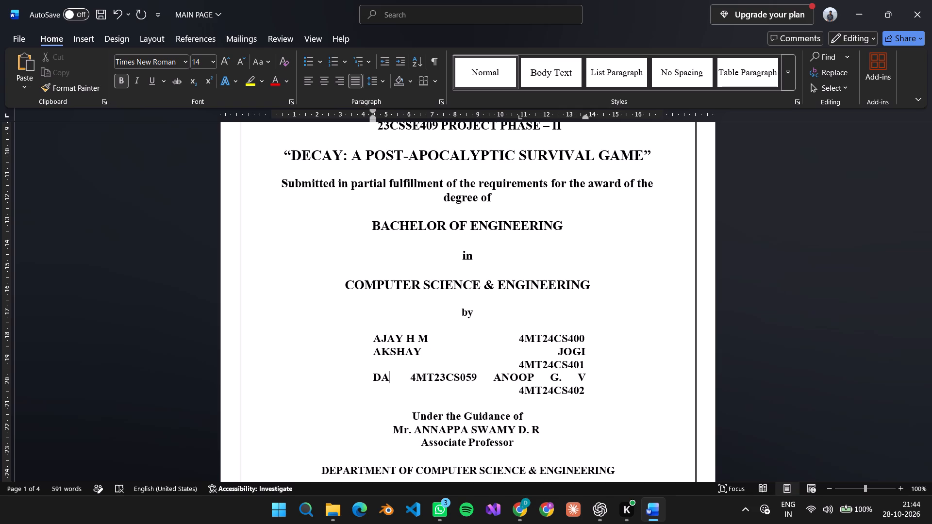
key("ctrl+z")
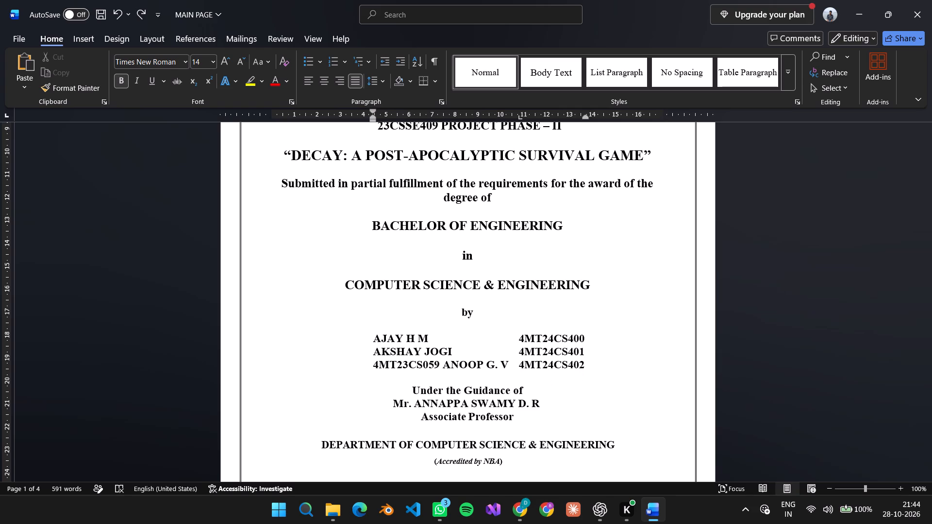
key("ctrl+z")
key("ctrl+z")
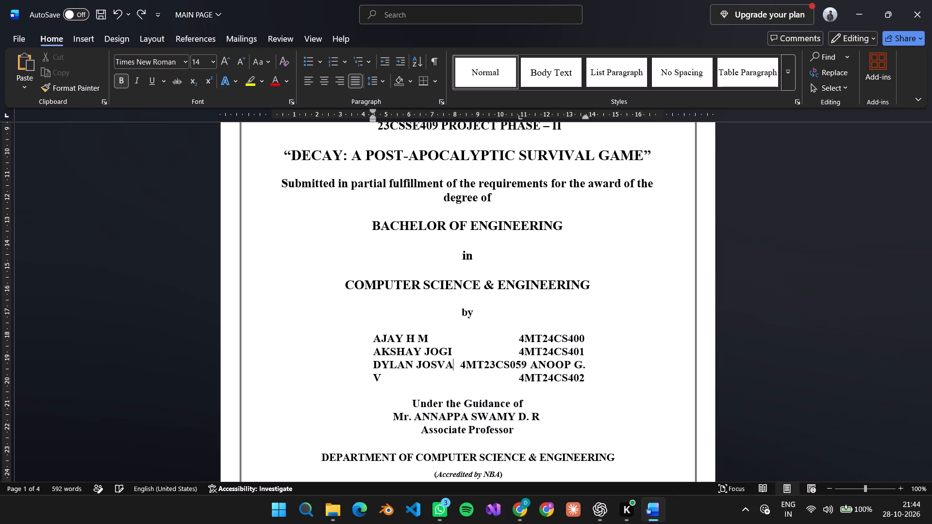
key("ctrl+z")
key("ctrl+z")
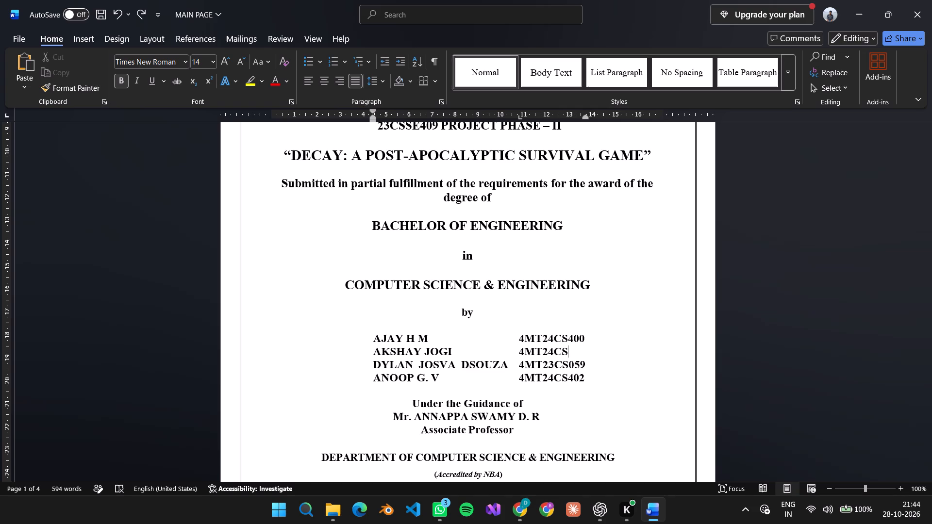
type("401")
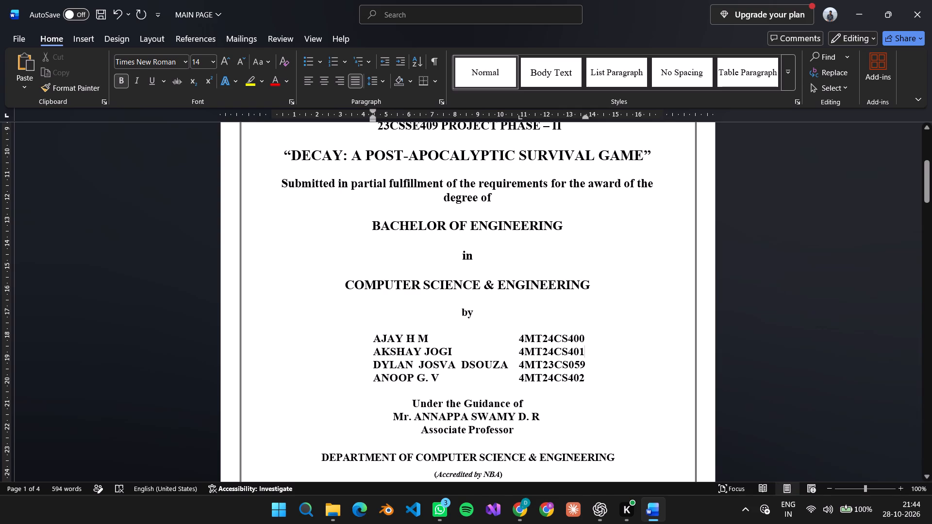
Replace the third student's name in the cover page's author list with the third Decay team member's name.
left_click(426, 369)
key("Right")
key("Right")
key("Right")
key("Right")
key("Right")
key("Right")
key("Right")
key("Right")
key("Right")
key("Right")
key("Left")
key("Left")
key("Left")
key("Left")
key("Left")
key("Left")
key("ctrl+BackSpace")
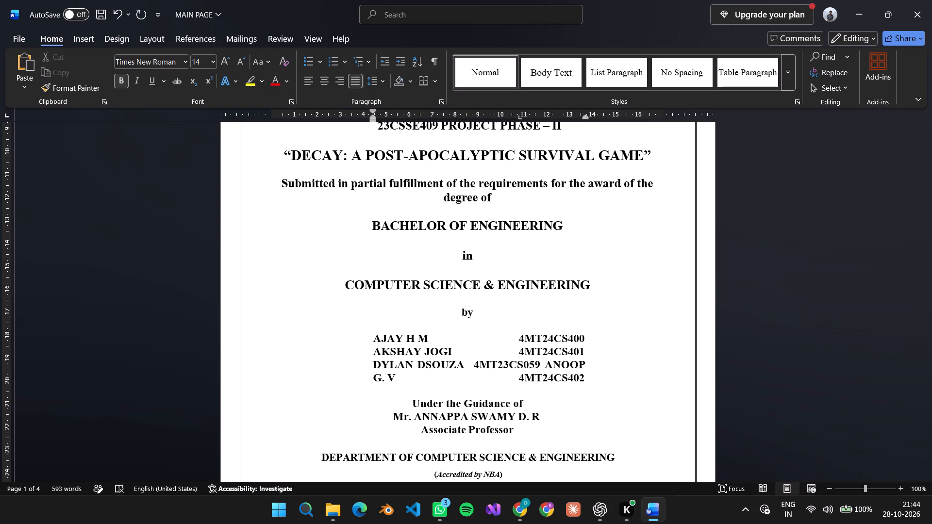
key("ctrl+z")
key("Right")
key("Right")
key("Right")
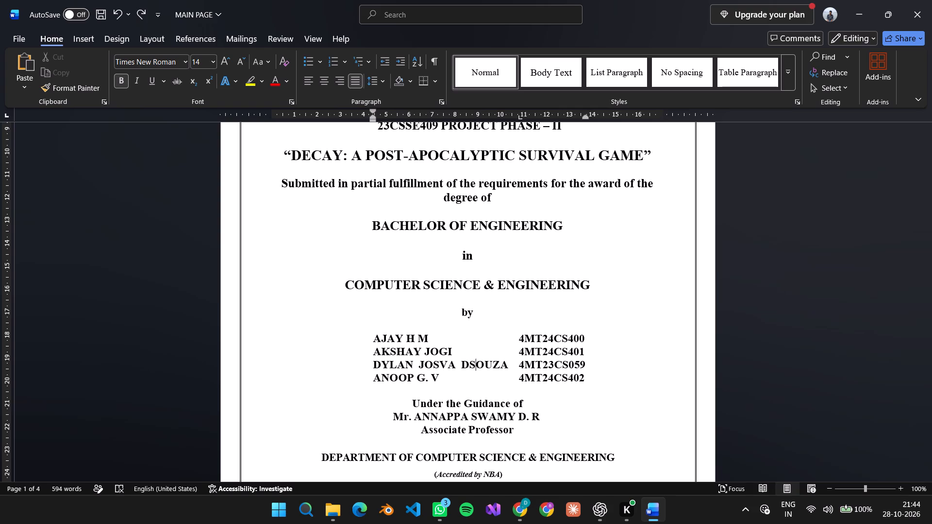
key("Right")
key("Right")
key("Right")
key("Right")
key("BackSpace")
key("BackSpace")
key("BackSpace")
key("BackSpace")
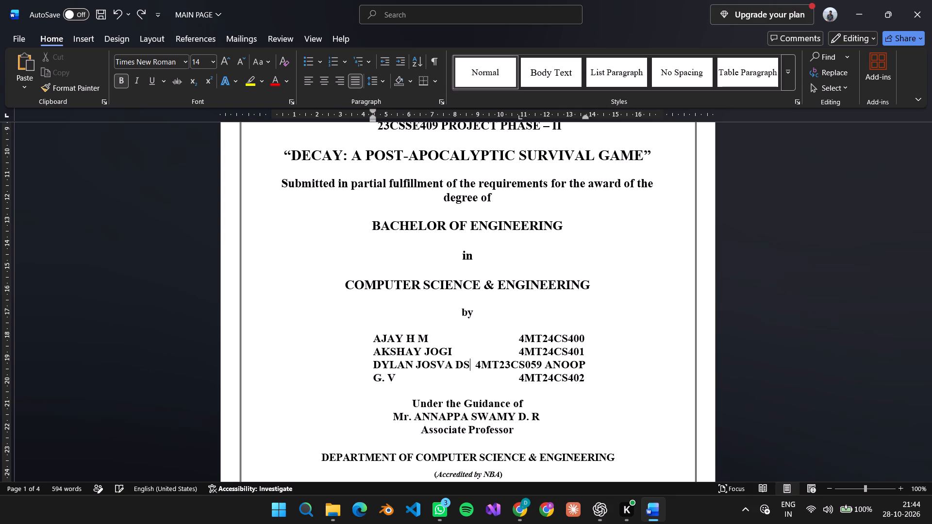
key("BackSpace")
key("BackSpace")
key("BackSpace")
key("BackSpace")
key("BackSpace")
key("BackSpace")
key("BackSpace")
key("BackSpace")
key("BackSpace")
key("BackSpace")
key("BackSpace")
key("BackSpace")
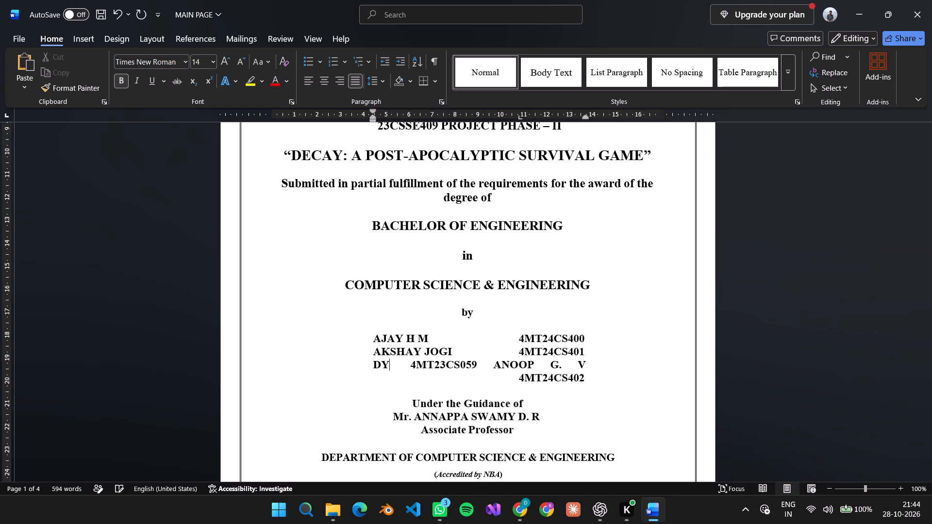
key("BackSpace")
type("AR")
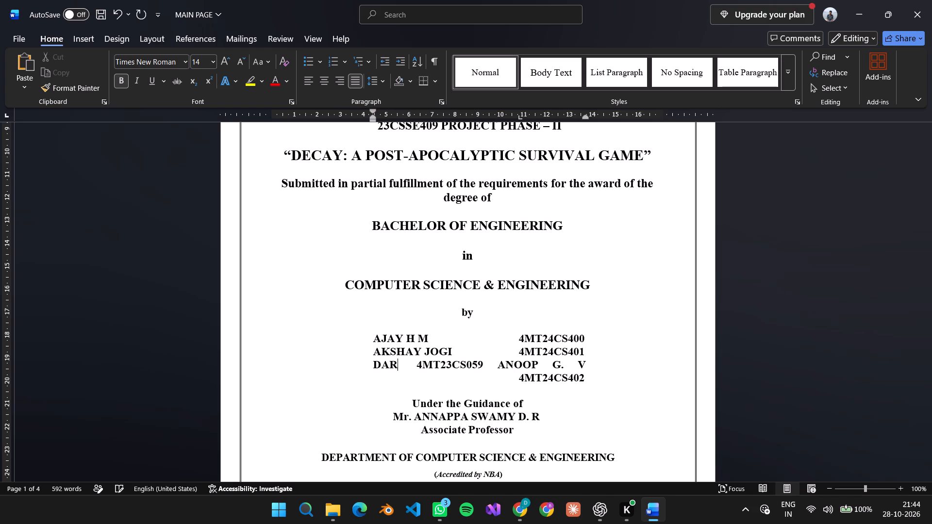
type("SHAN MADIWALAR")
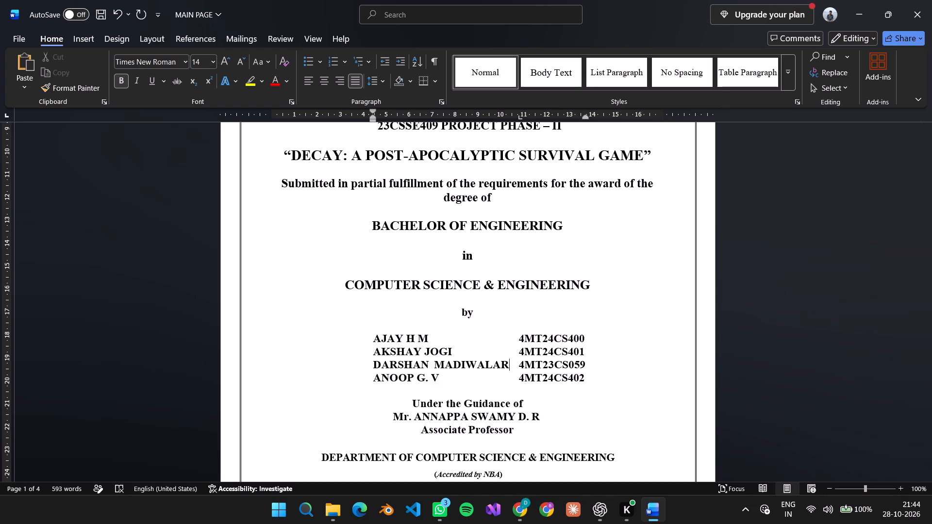
Update the third student's registration number, changing its final two digits to match the new team member.
left_click(590, 366)
key("Left")
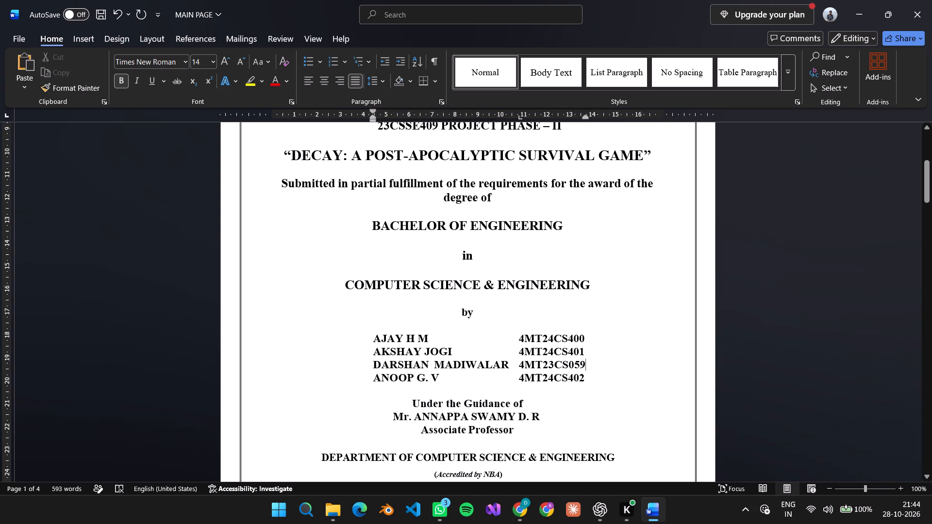
key("BackSpace")
key("BackSpace")
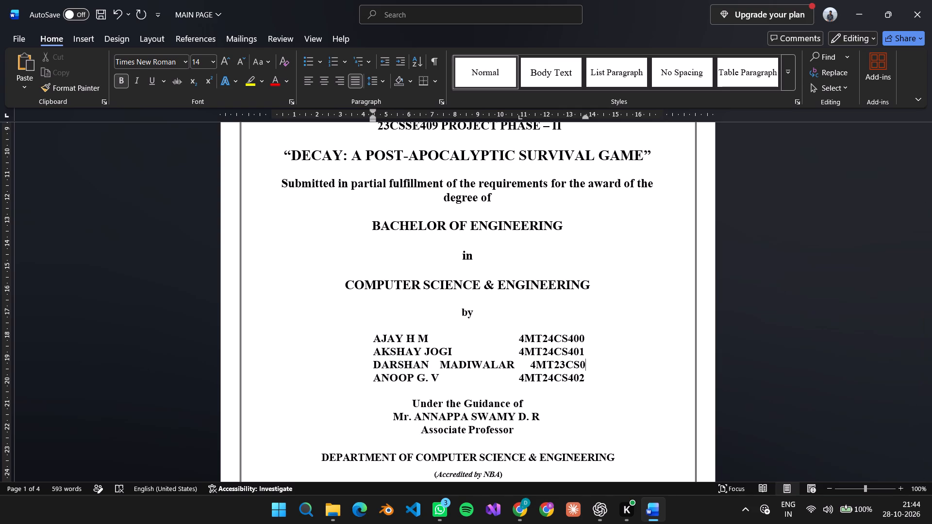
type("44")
Delete the initials following the fourth student's first name in the cover page's author list.
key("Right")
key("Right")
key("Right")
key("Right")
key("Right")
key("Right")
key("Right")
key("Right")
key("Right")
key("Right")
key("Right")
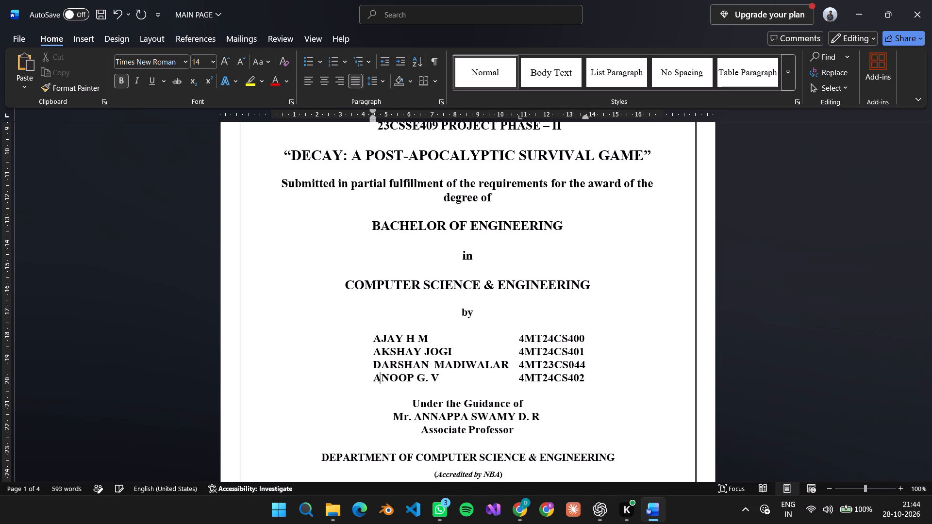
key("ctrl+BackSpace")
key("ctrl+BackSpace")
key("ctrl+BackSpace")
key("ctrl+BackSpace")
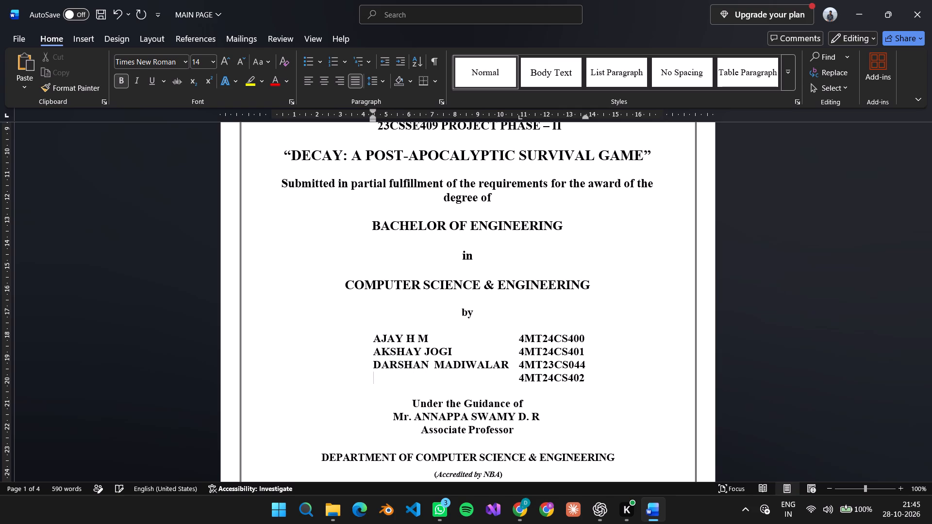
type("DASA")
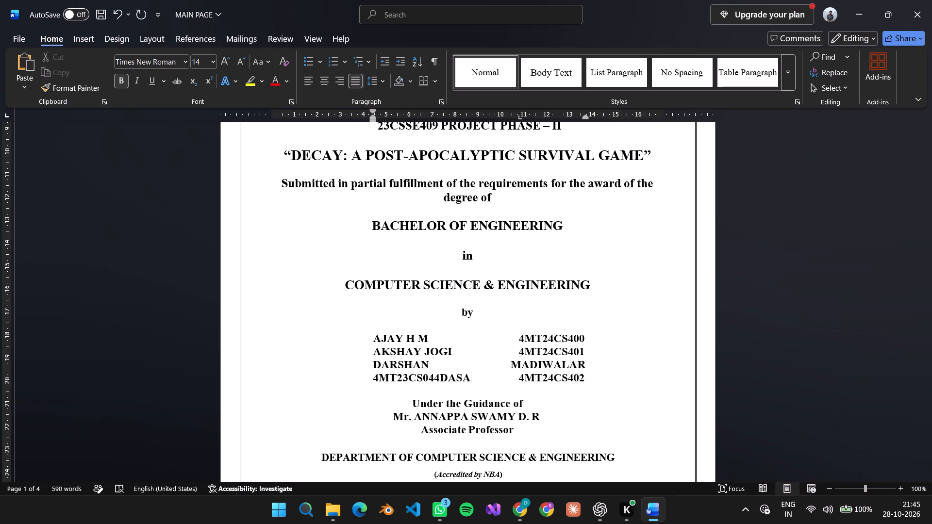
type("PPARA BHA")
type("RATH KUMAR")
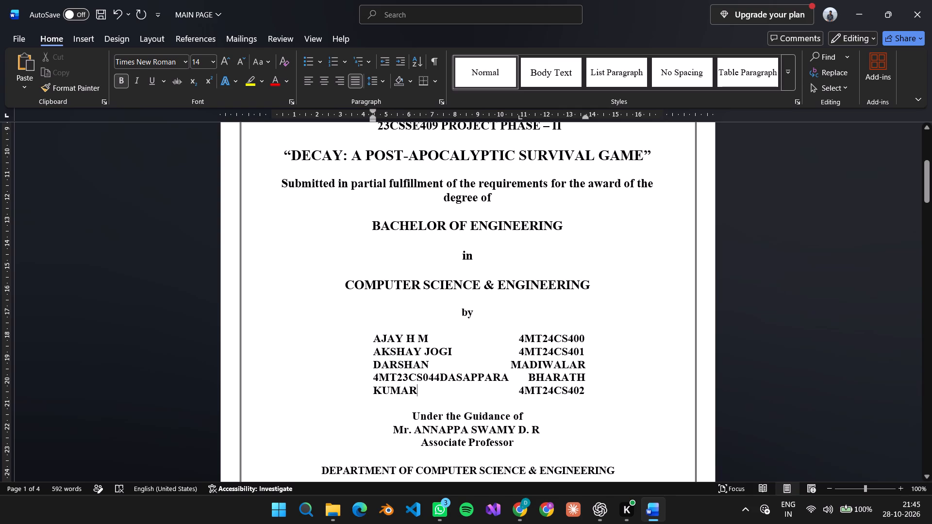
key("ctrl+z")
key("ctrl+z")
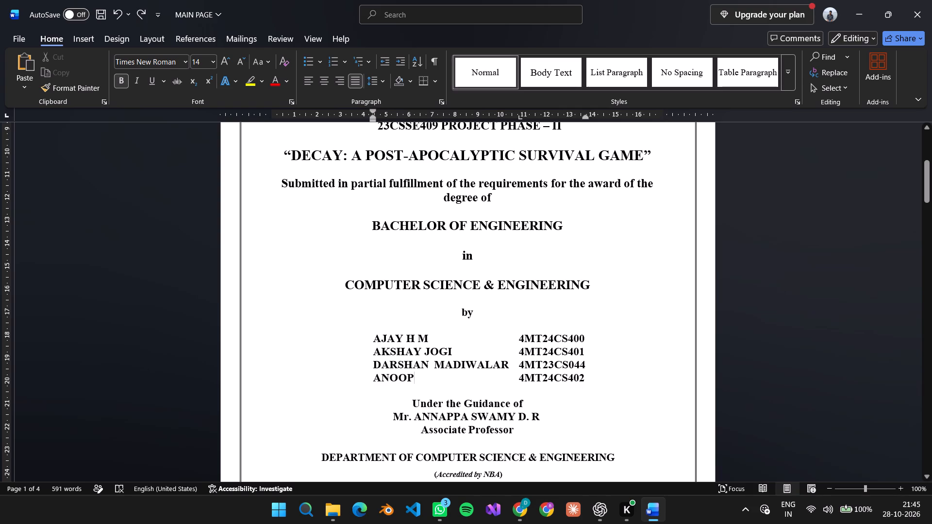
Delete the trailing letters of the fourth student's first name and enter the fourth Decay team member's name there.
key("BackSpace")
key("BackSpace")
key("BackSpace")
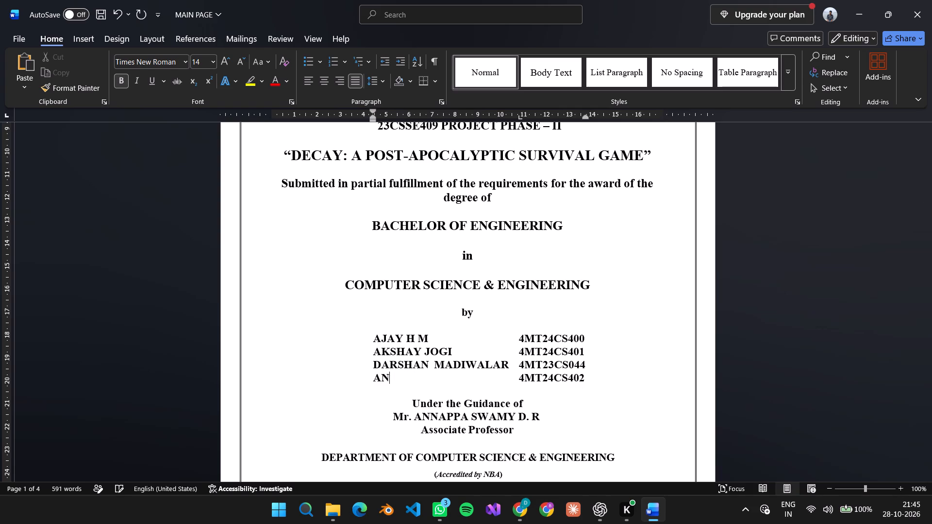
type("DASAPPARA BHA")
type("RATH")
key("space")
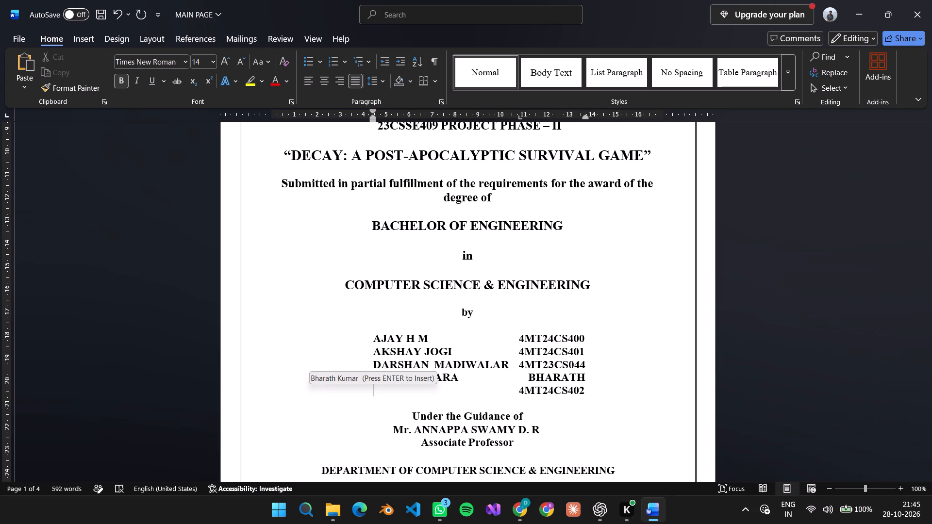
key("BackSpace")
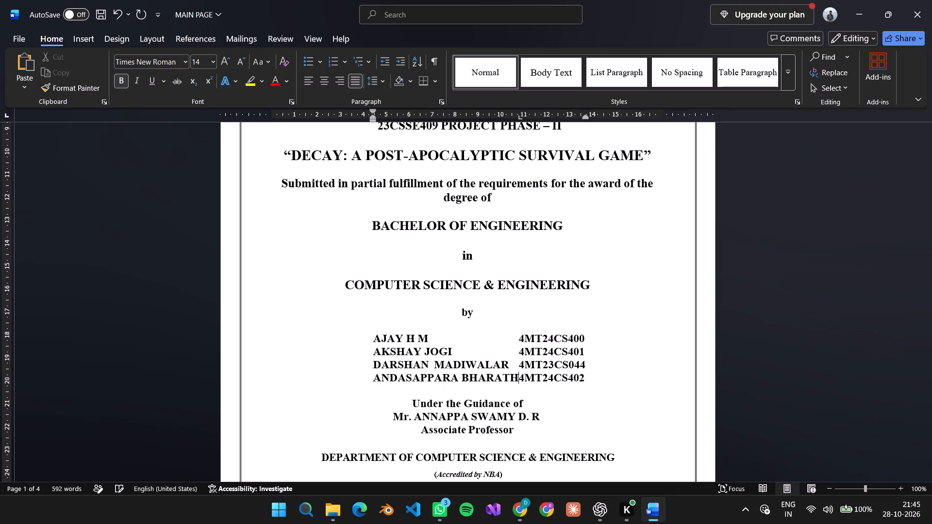
Remove the leftover letters AN from the start of the fourth student's name, keeping the name on its own line.
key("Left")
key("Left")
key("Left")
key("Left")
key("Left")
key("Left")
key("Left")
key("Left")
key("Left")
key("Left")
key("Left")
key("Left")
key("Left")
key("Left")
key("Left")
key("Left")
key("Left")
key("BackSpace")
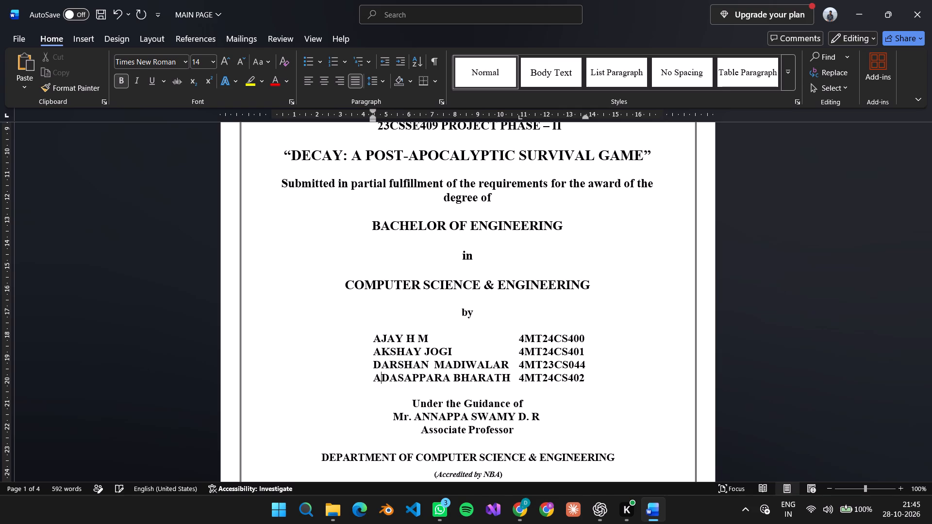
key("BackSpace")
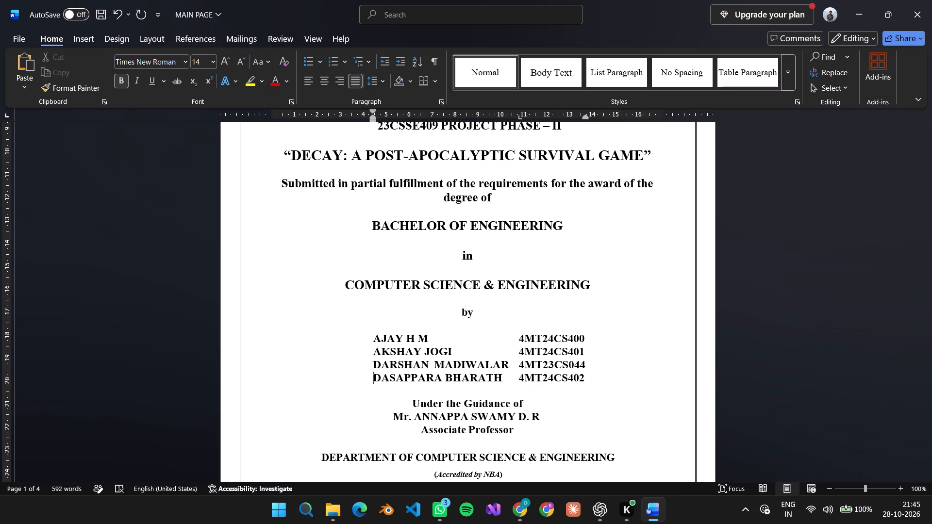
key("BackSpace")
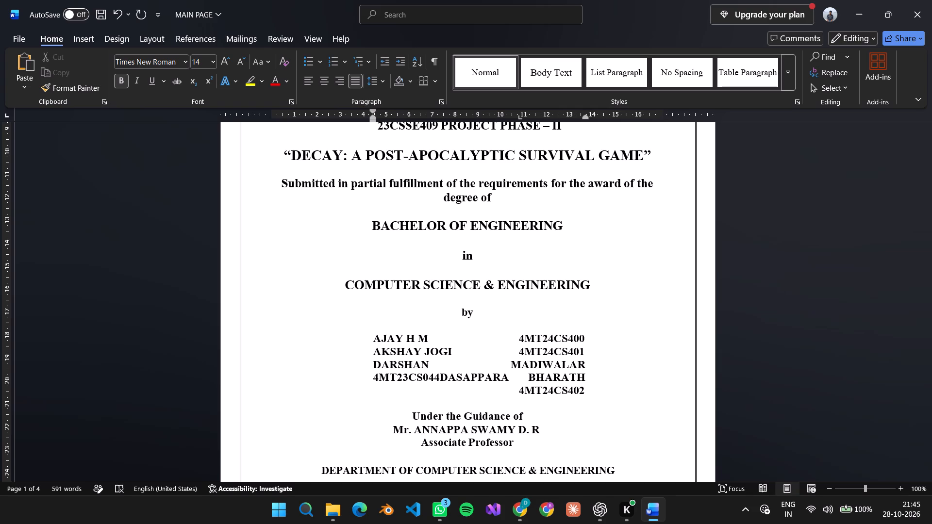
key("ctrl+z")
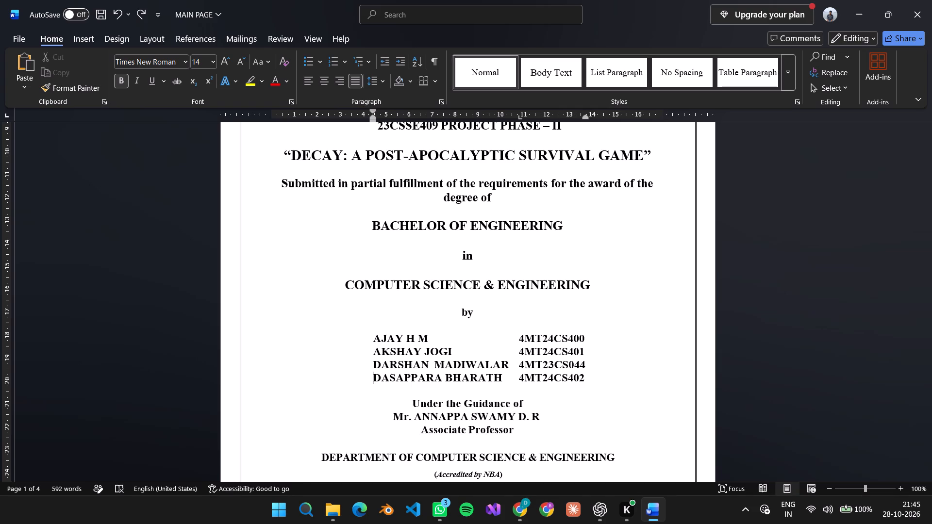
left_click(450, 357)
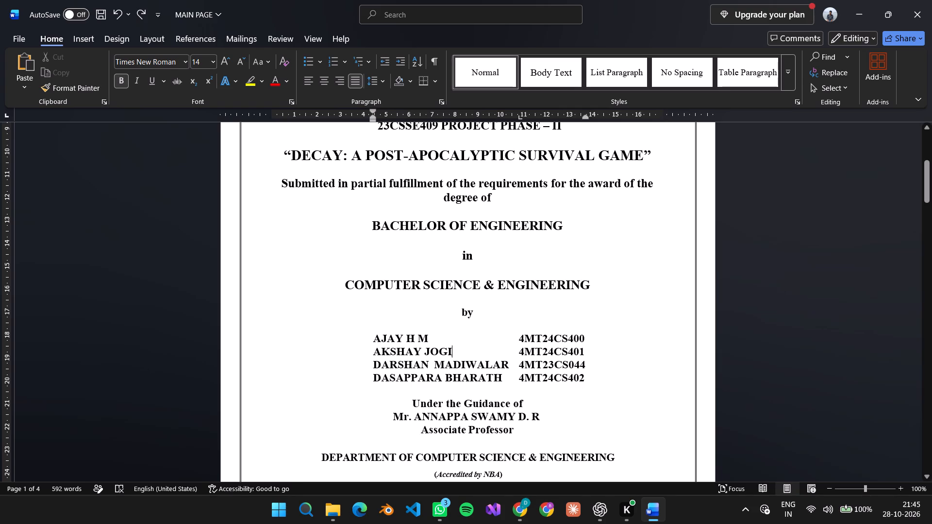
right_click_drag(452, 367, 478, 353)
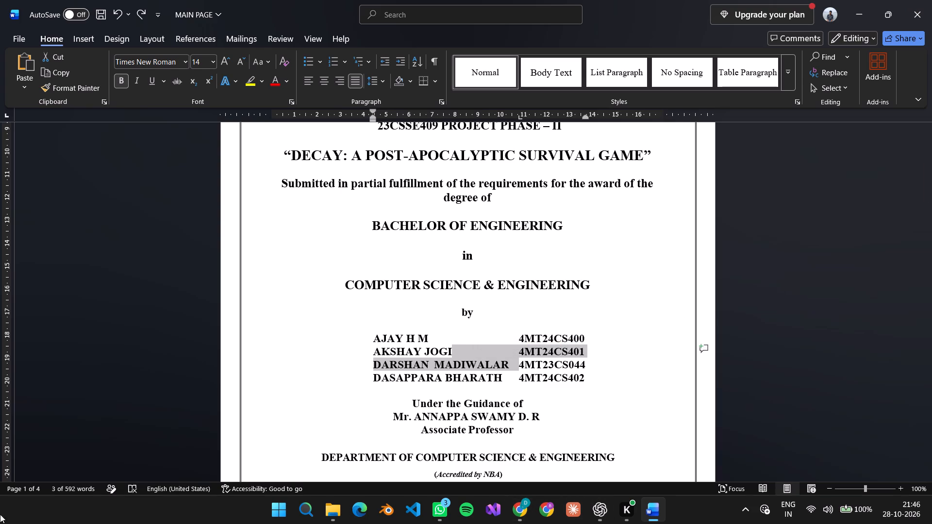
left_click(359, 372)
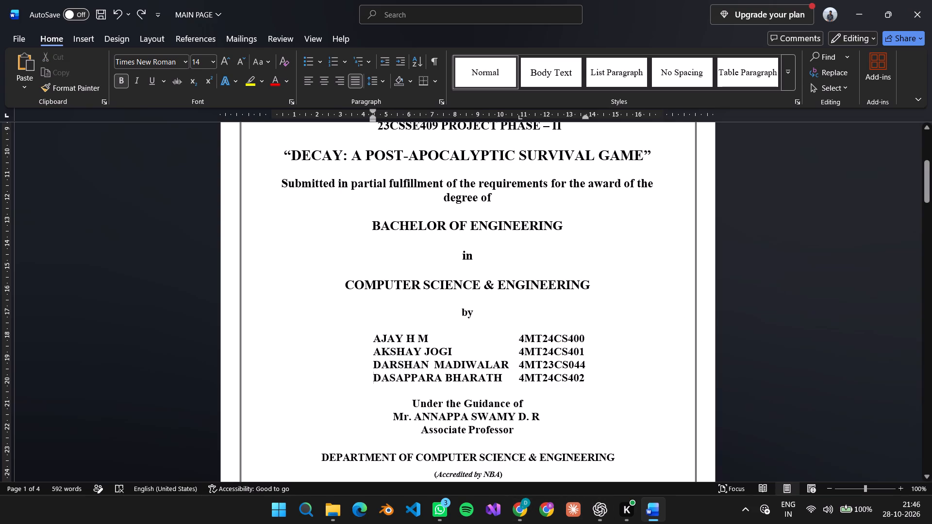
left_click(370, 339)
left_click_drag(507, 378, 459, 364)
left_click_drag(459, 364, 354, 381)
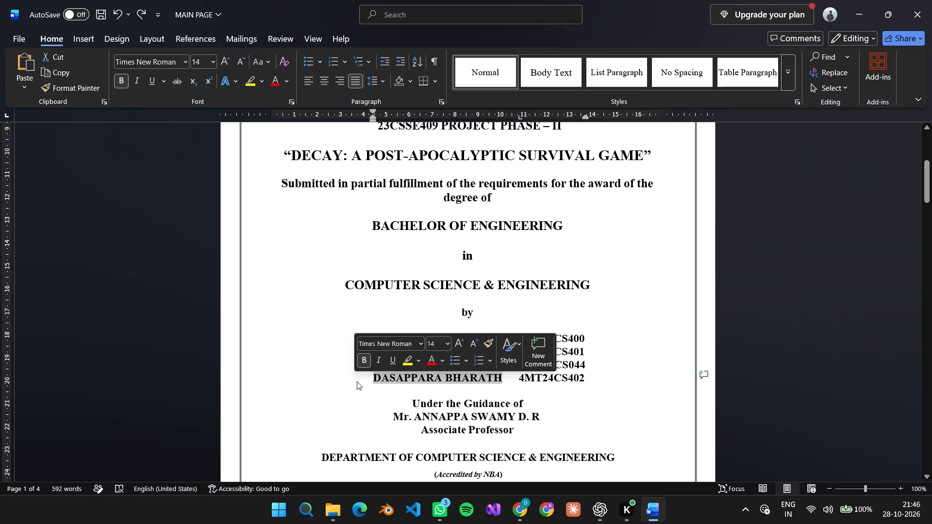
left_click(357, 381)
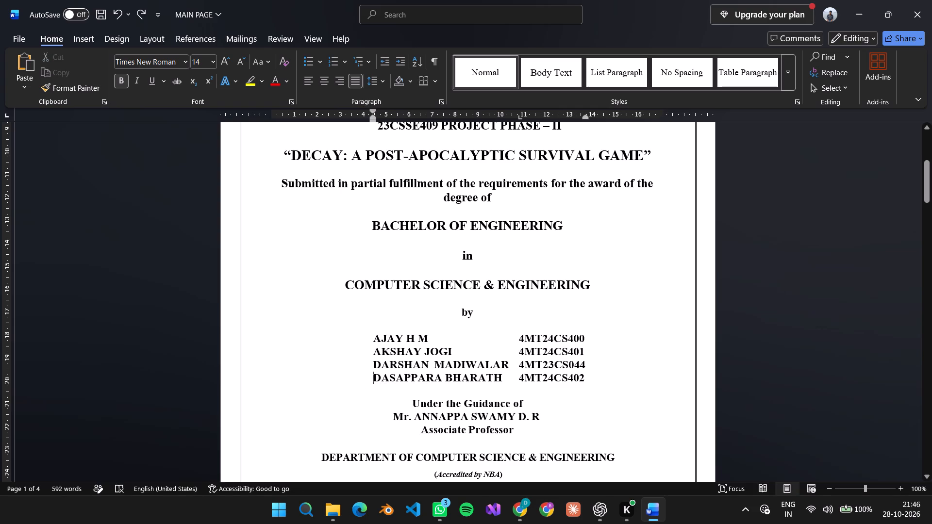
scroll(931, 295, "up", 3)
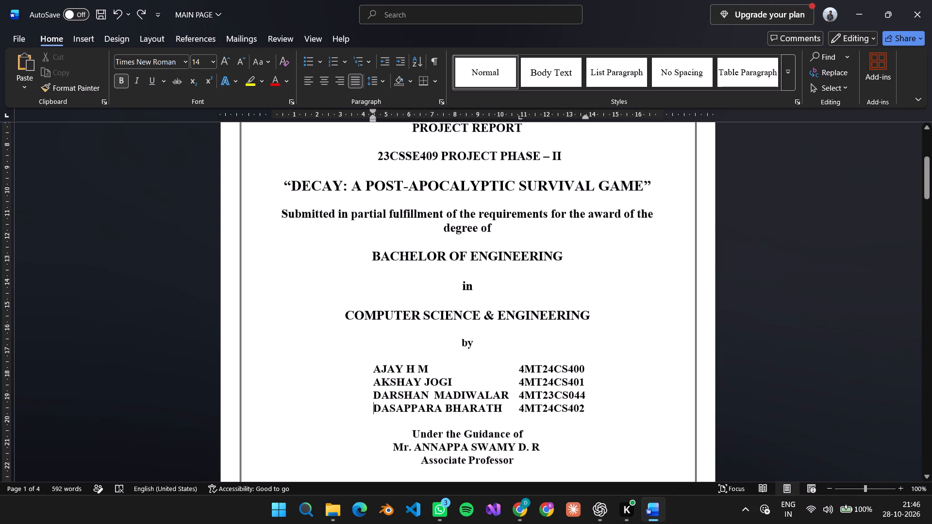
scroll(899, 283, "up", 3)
Close the MAIN PAGE document.
left_click(931, 0)
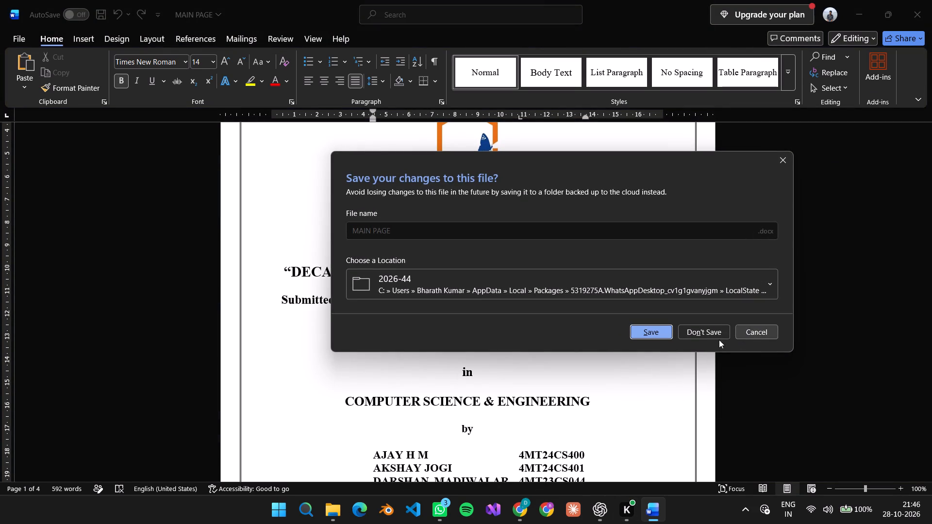
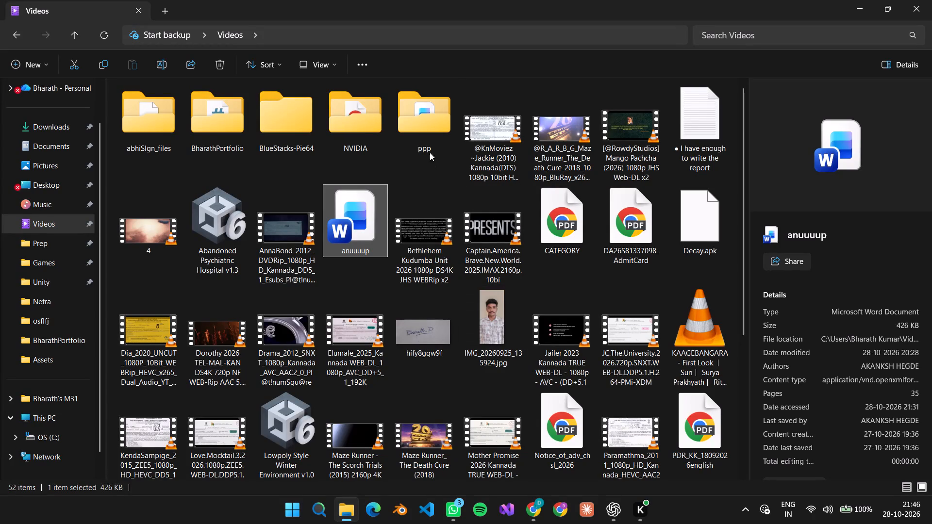
Open the UG_Phase-II_Project_Report_Sample_Filled_Template_Autonomous_2023 Scheme (1) document from the ppp folder in Videos.
double_click(440, 122)
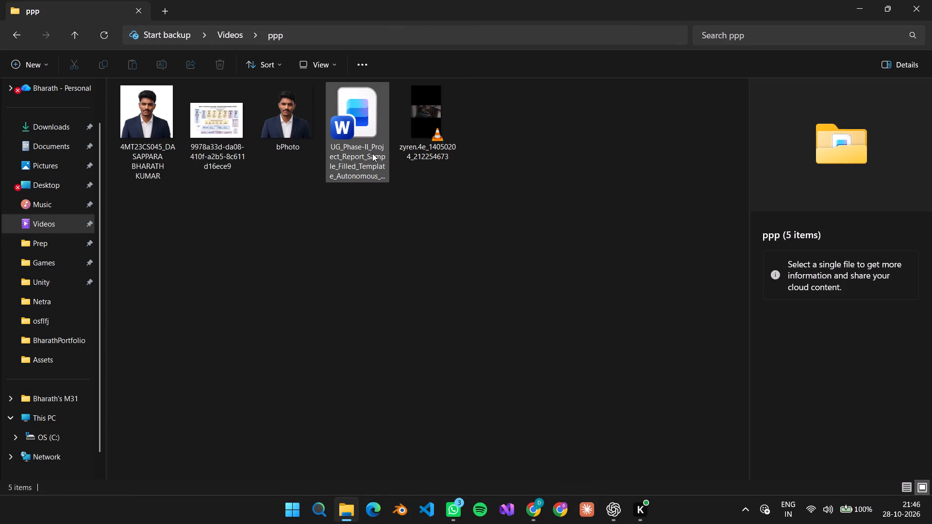
double_click(372, 153)
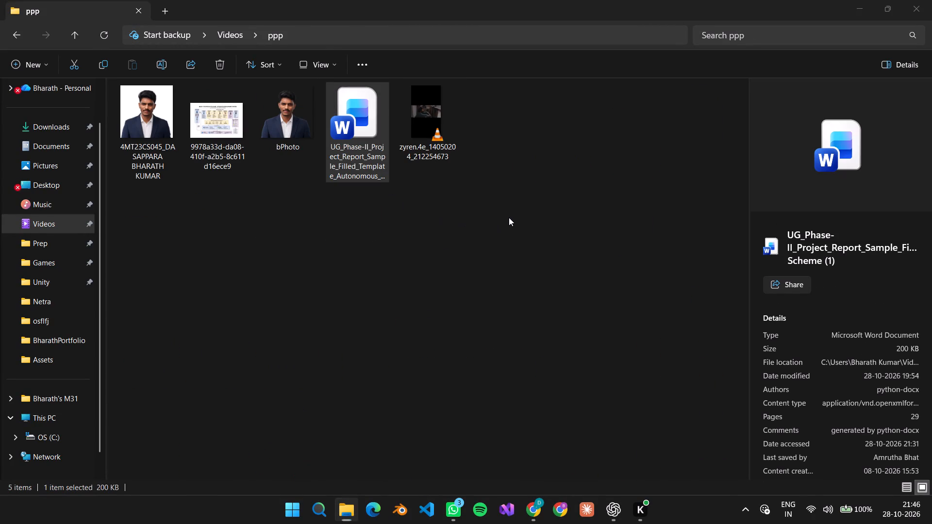
key("alt+Tab")
key("alt+Tab")
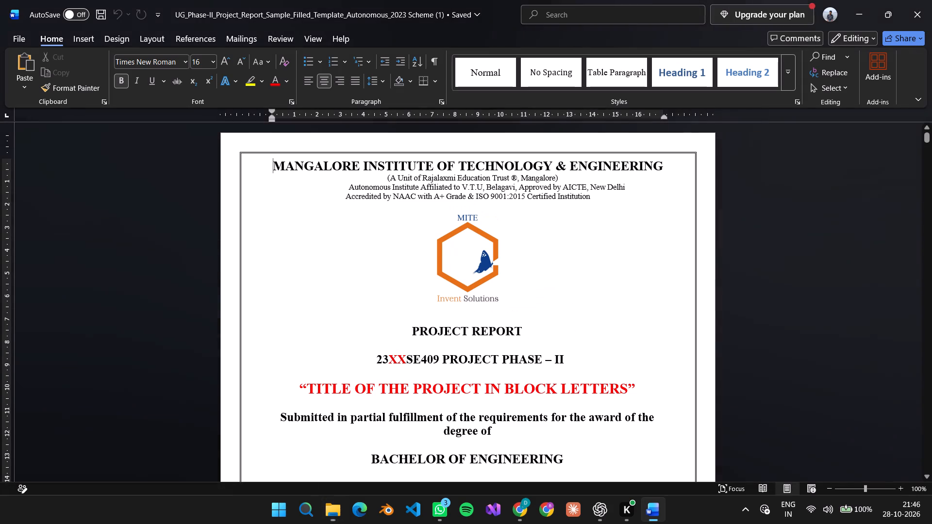
Review the report template from the cover page through the declaration, acknowledgements, abstract, contents and lists to the Chapter 1 Introduction.
scroll(555, 310, "down", 14)
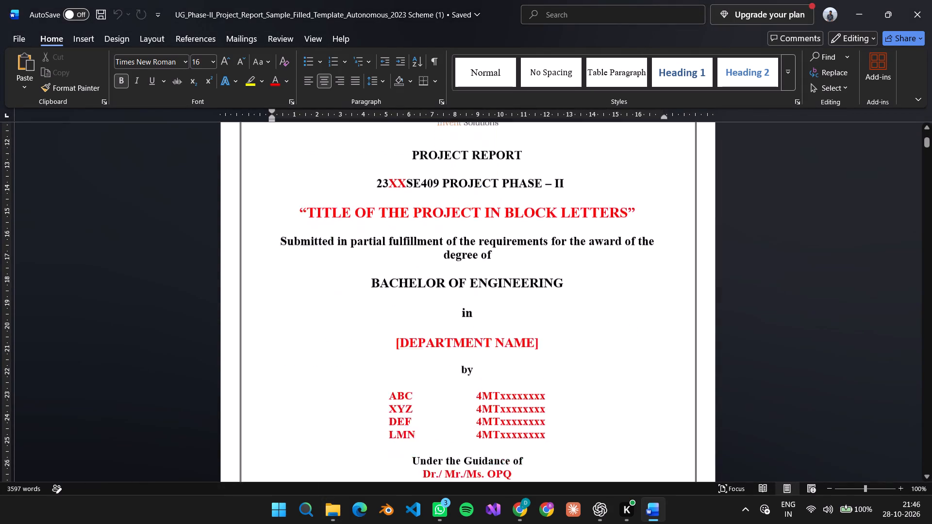
scroll(554, 310, "down", 20)
scroll(554, 310, "down", 20)
scroll(554, 310, "down", 19)
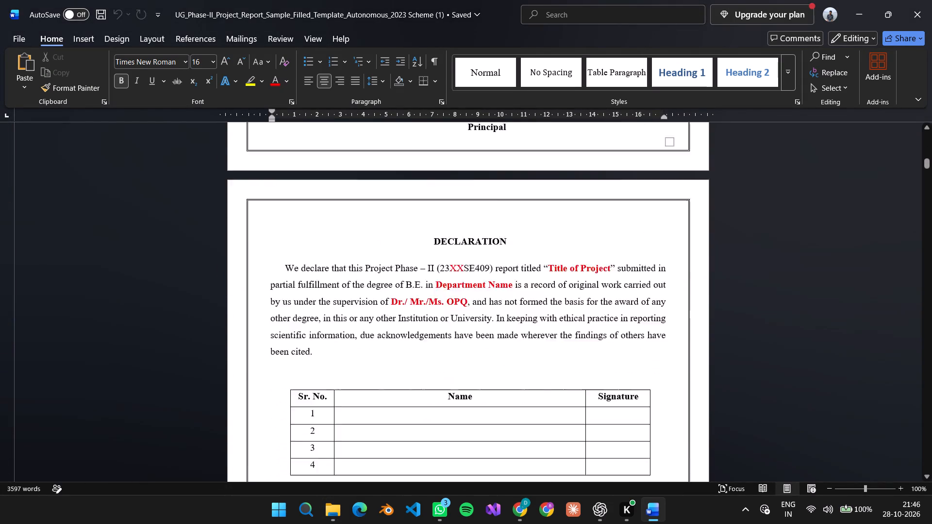
scroll(554, 310, "down", 20)
scroll(554, 310, "down", 19)
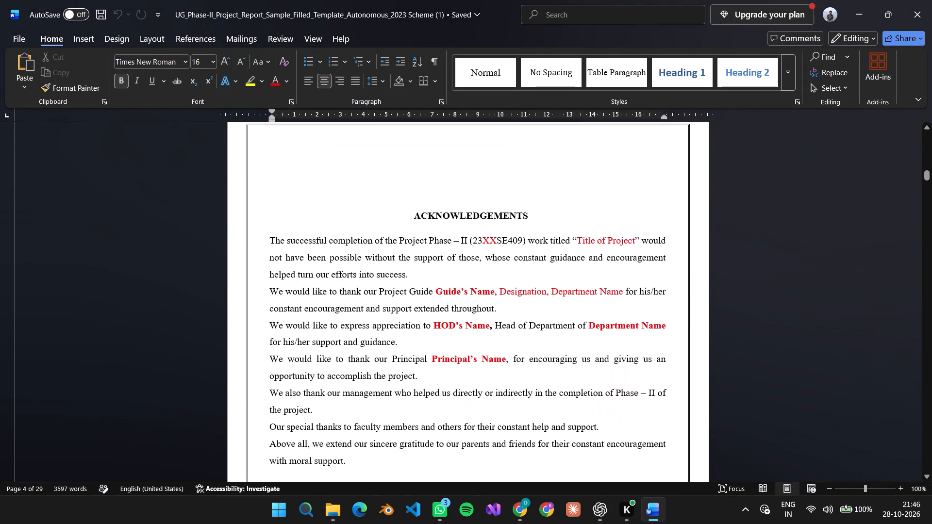
scroll(554, 310, "down", 20)
scroll(554, 310, "down", 12)
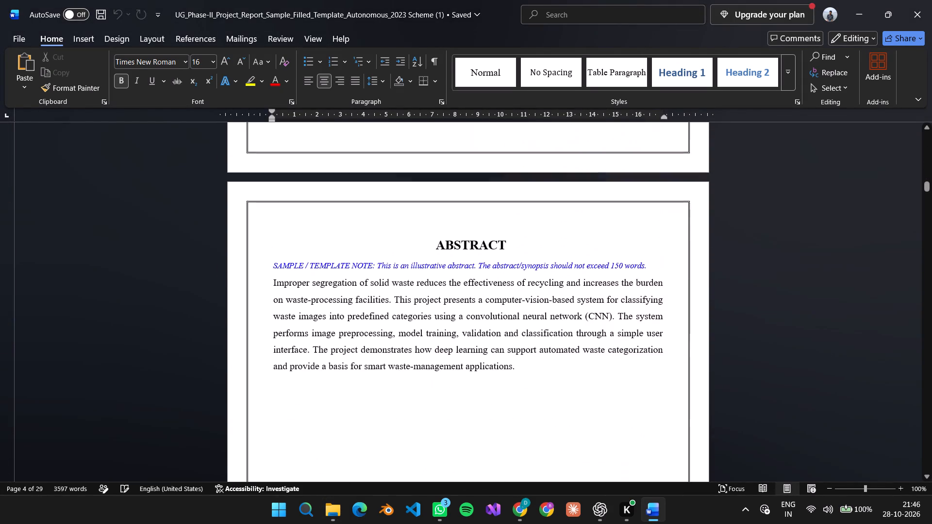
scroll(554, 310, "down", 20)
scroll(554, 310, "down", 19)
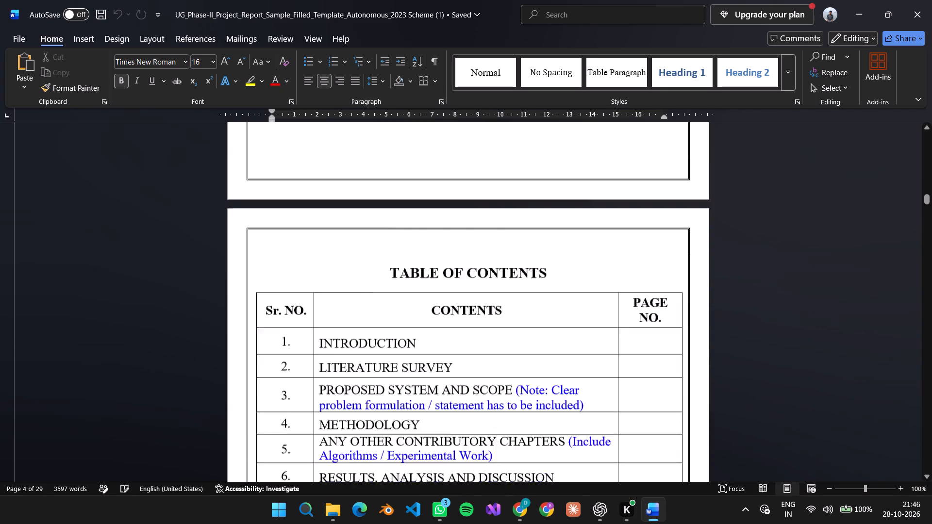
scroll(554, 310, "down", 7)
scroll(554, 310, "down", 20)
scroll(554, 310, "down", 8)
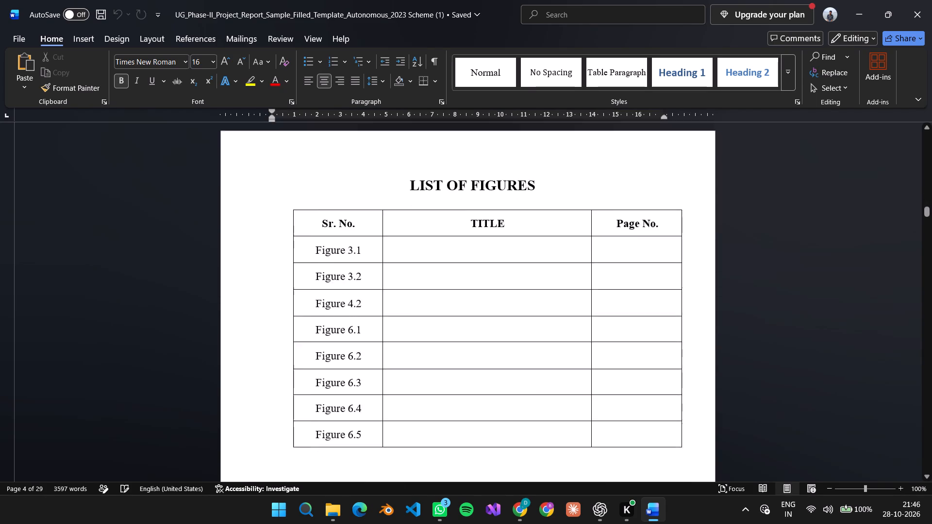
scroll(554, 310, "down", 20)
scroll(554, 310, "down", 14)
scroll(554, 310, "down", 7)
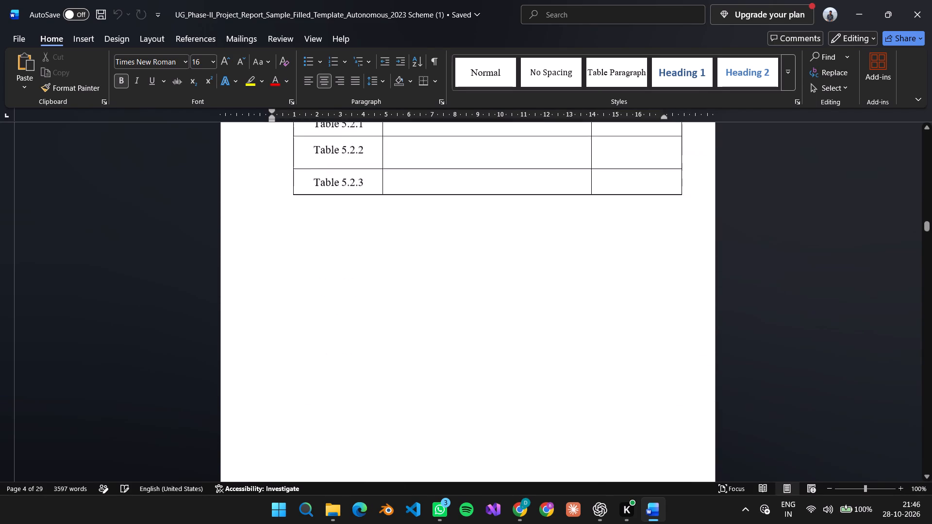
scroll(554, 310, "down", 20)
scroll(554, 310, "down", 5)
scroll(554, 310, "down", 16)
scroll(554, 310, "down", 7)
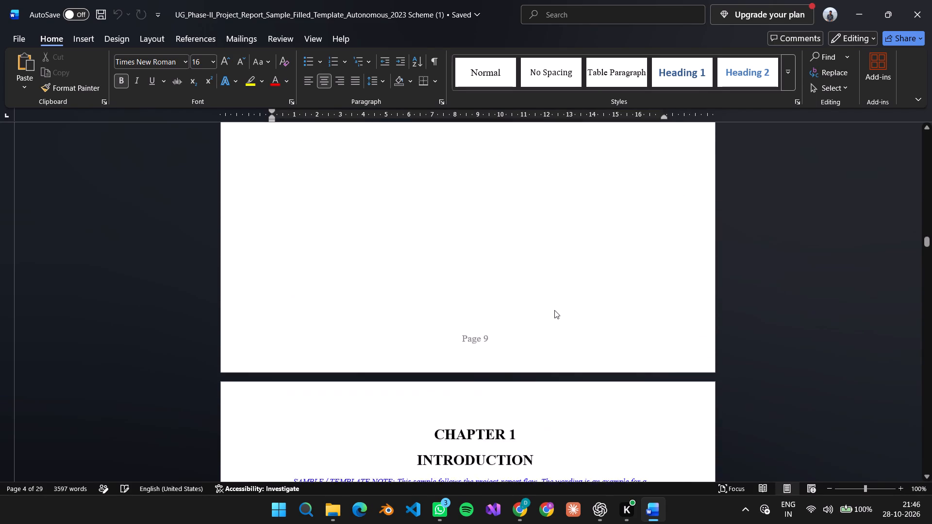
scroll(554, 310, "down", 8)
scroll(554, 310, "up", 20)
scroll(554, 310, "up", 7)
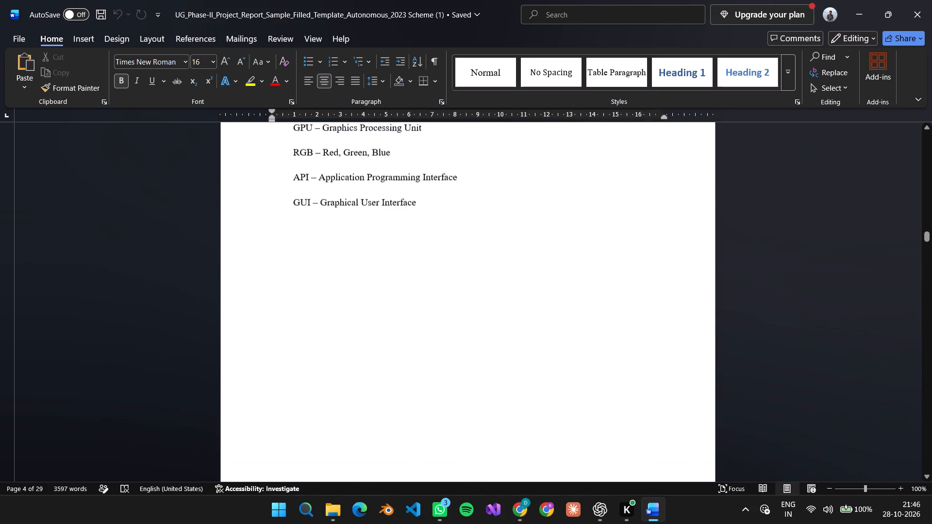
scroll(554, 310, "up", 4)
scroll(554, 310, "down", 16)
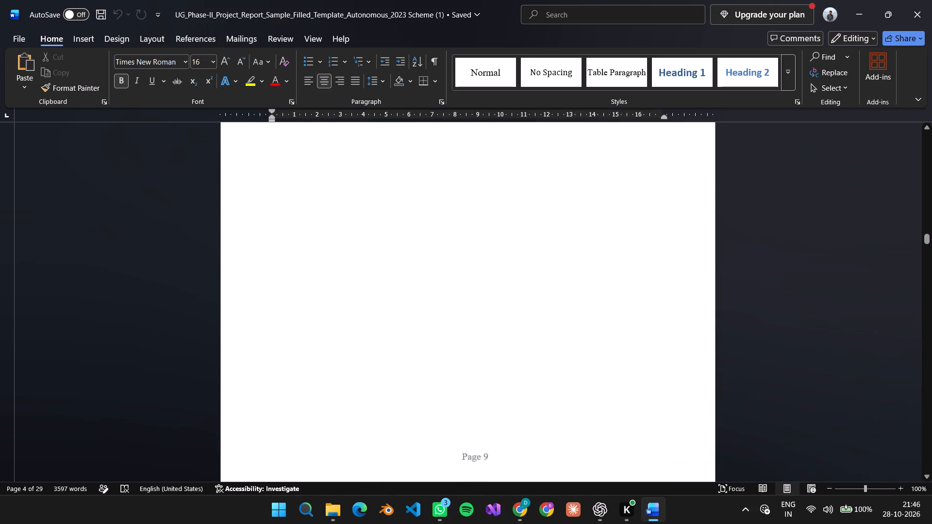
scroll(554, 310, "down", 20)
scroll(554, 310, "down", 3)
scroll(554, 310, "up", 2)
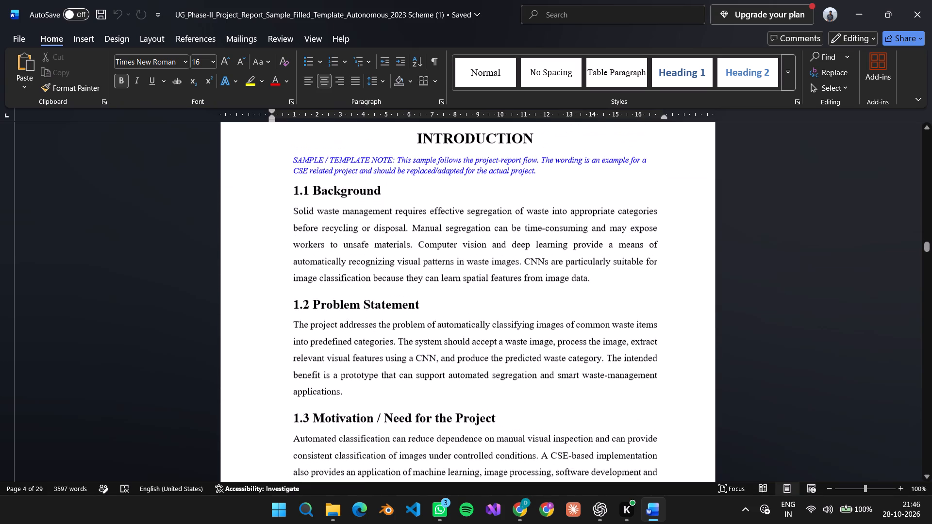
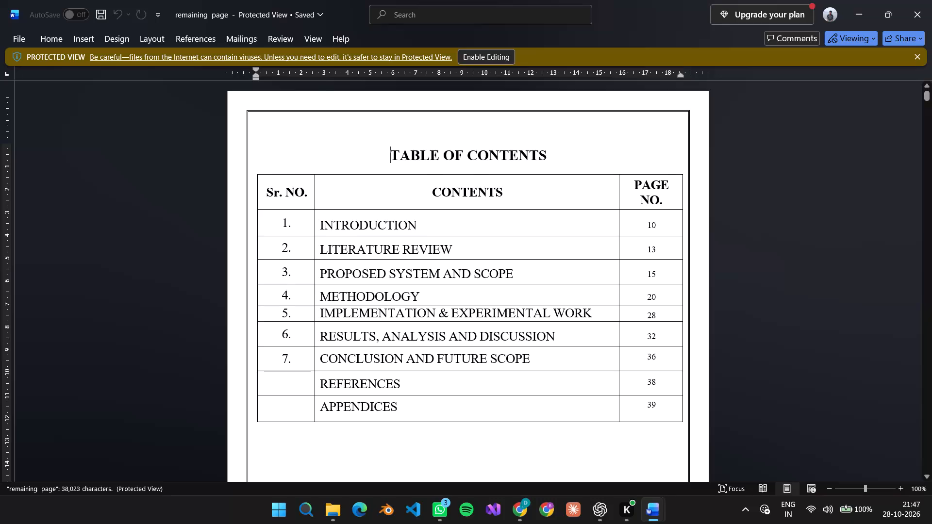
Examine the remaining page document from its table of contents to Chapter 1, comparing the Introduction layout with the report template.
scroll(446, 244, "down", 20)
scroll(446, 244, "down", 12)
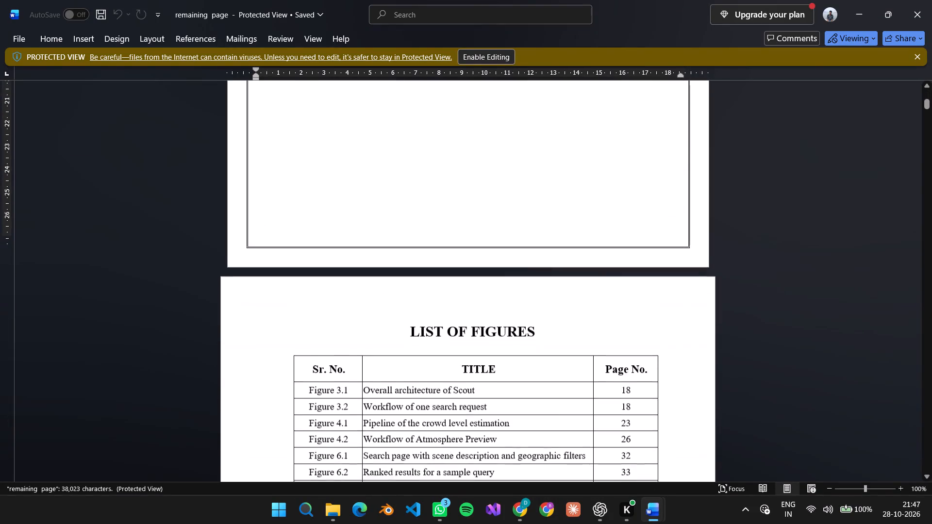
scroll(661, 391, "down", 20)
scroll(661, 391, "down", 20)
scroll(661, 391, "down", 13)
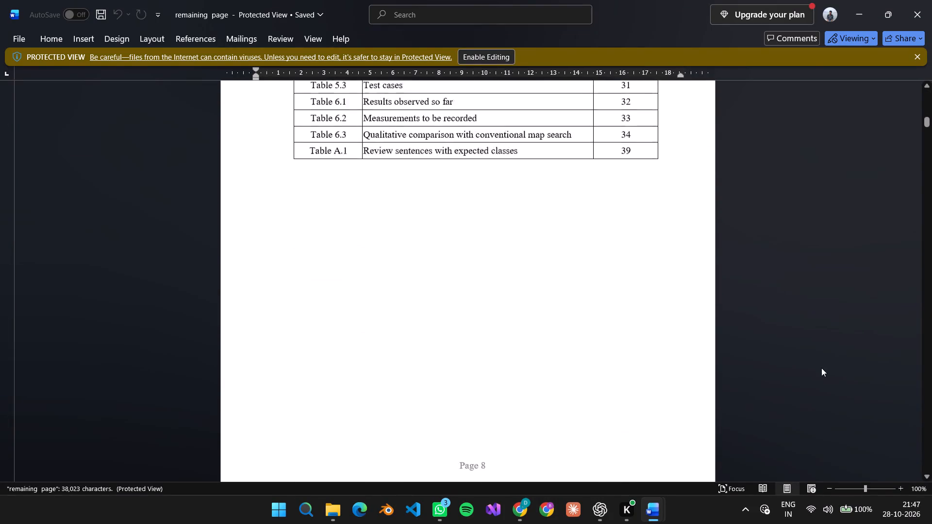
scroll(821, 368, "down", 20)
scroll(821, 368, "down", 20)
scroll(821, 368, "down", 11)
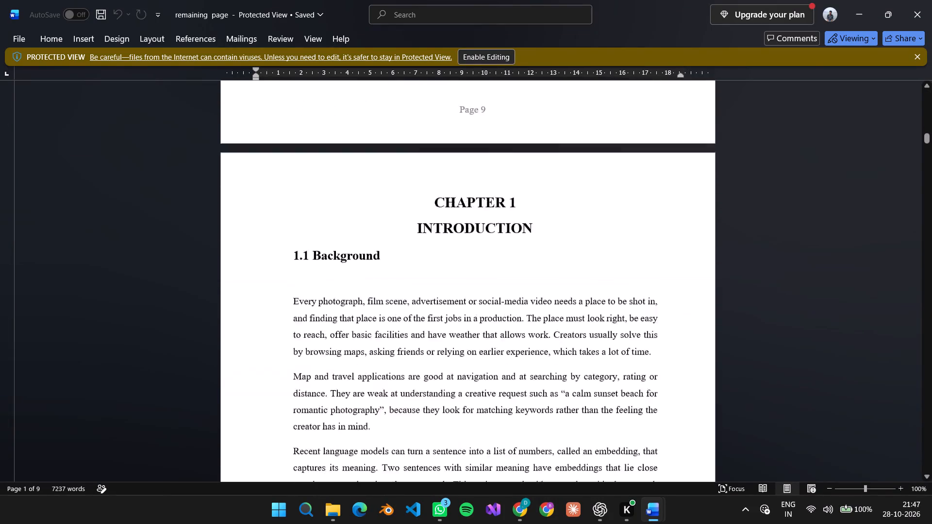
key("alt+Tab")
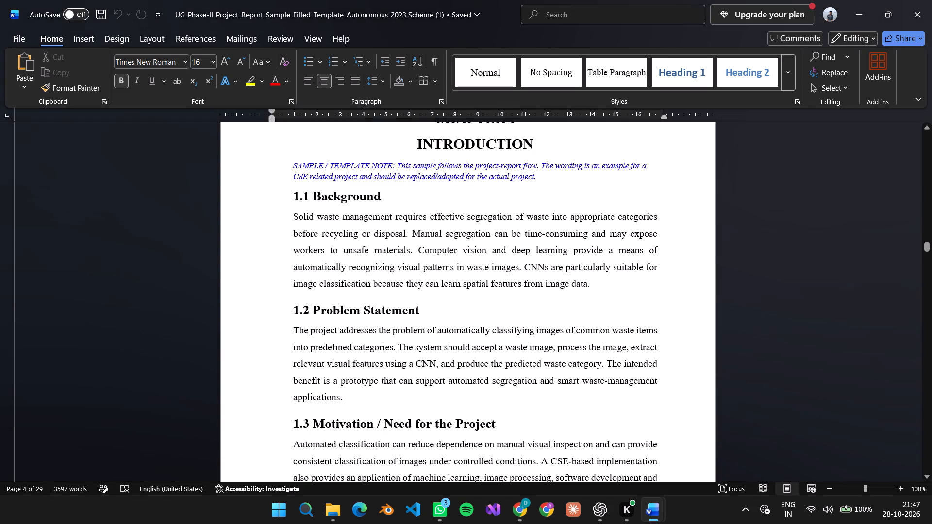
key("alt+Tab")
key("alt+Tab")
key("alt+Tab")
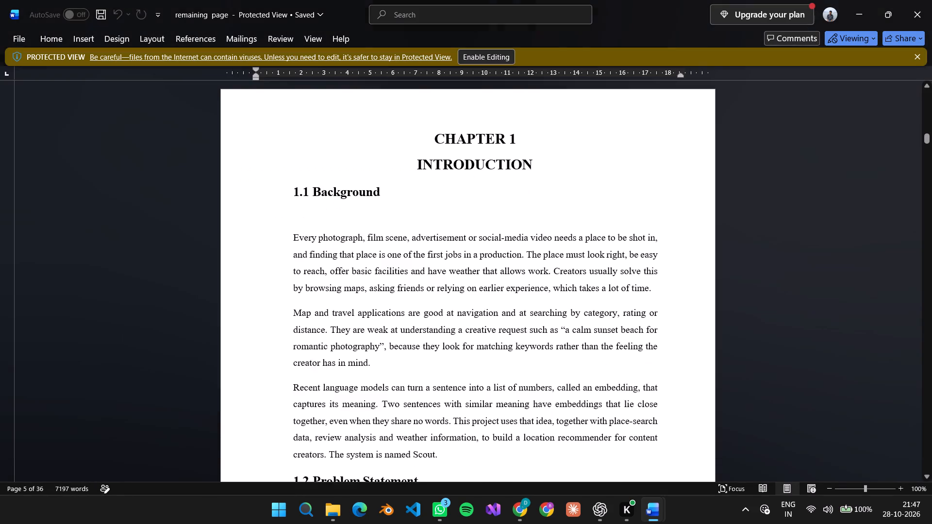
scroll(649, 320, "down", 8)
key("alt+Tab")
key("alt+Tab")
scroll(542, 324, "up", 9)
Delete the blue SAMPLE / TEMPLATE NOTE and its empty line below the Chapter 1 INTRODUCTION heading in the report template.
key("alt+Tab")
scroll(402, 239, "up", 2)
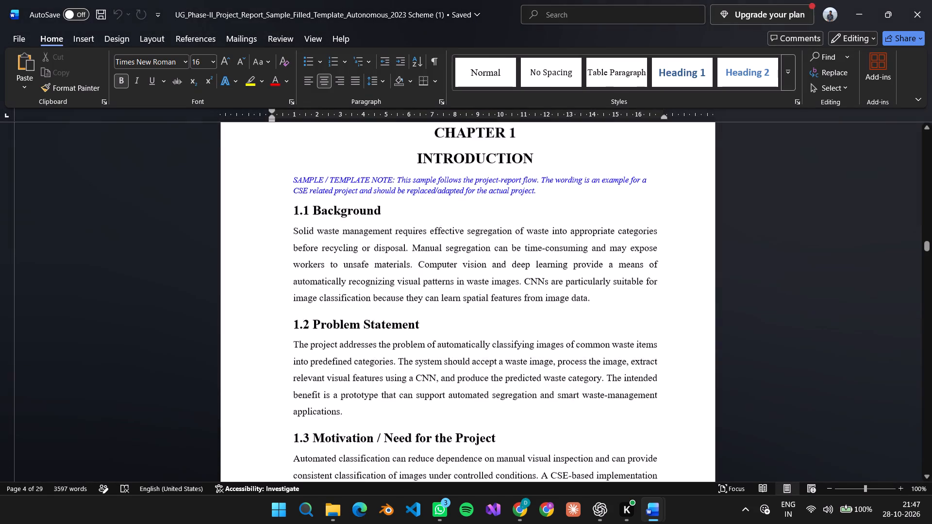
scroll(405, 235, "up", 2)
left_click_drag(543, 260, 342, 247)
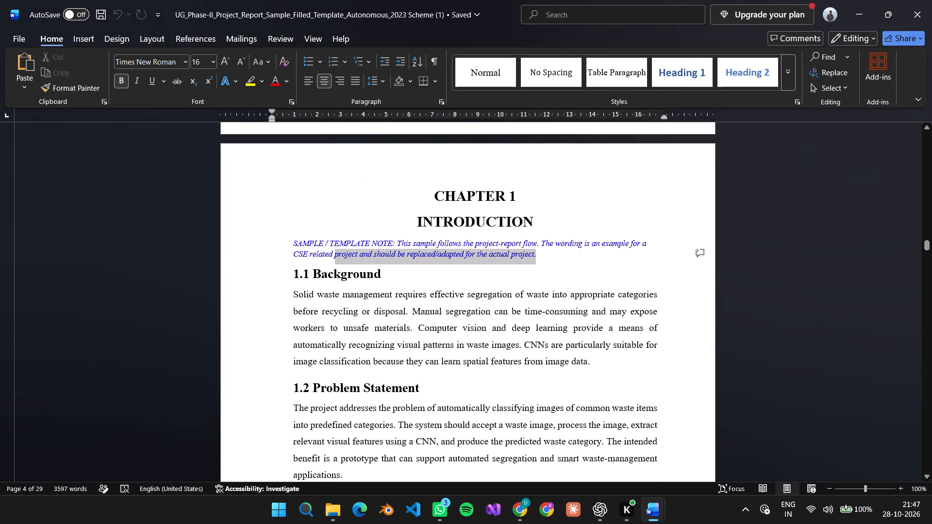
left_click_drag(342, 247, 326, 246)
key("BackSpace")
key("BackSpace")
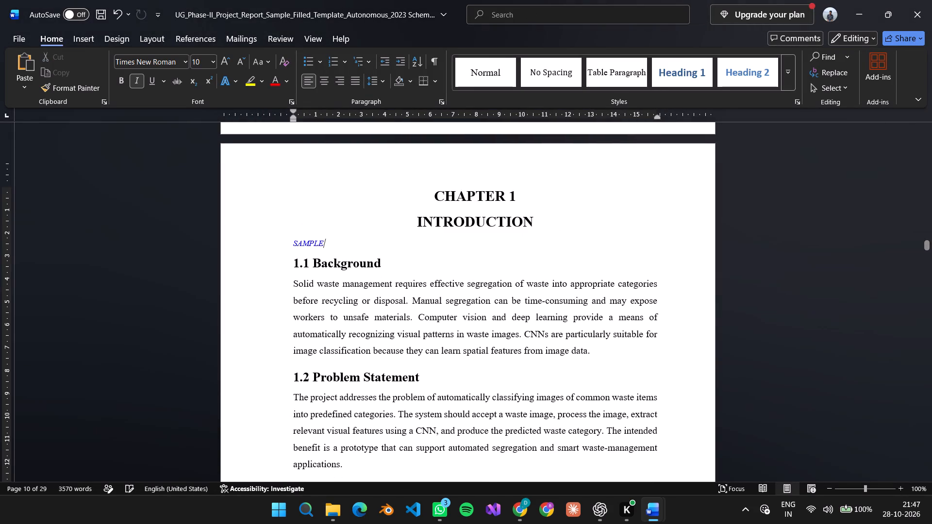
key("BackSpace")
key("BackSpace")
key("BackSpace")
key("BackSpace")
key("BackSpace")
key("BackSpace")
key("BackSpace")
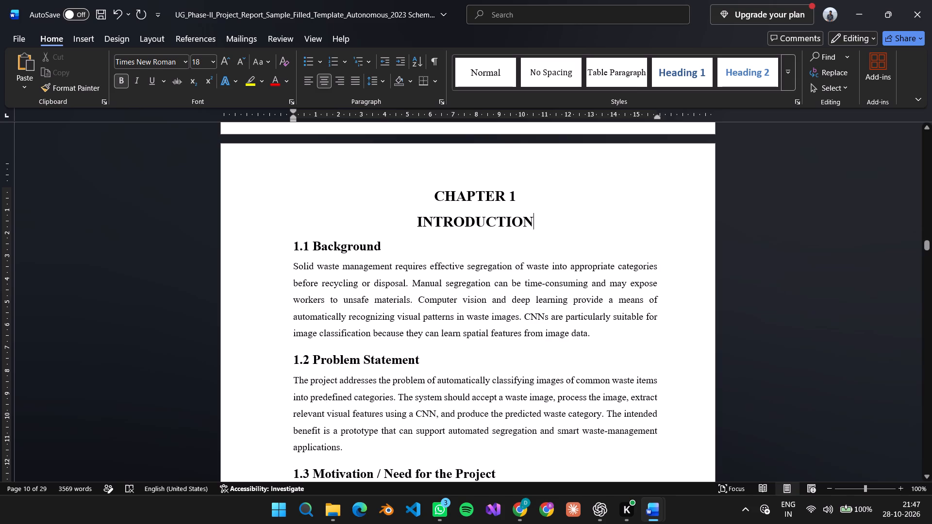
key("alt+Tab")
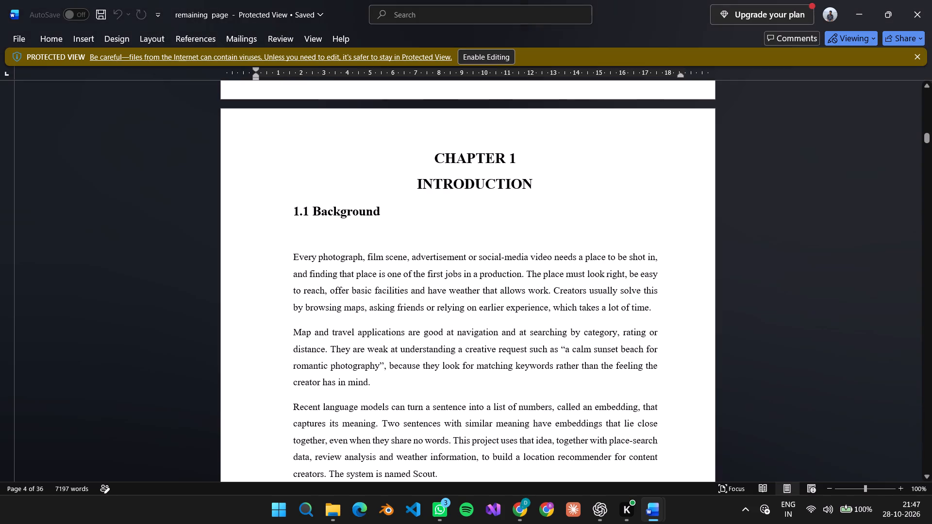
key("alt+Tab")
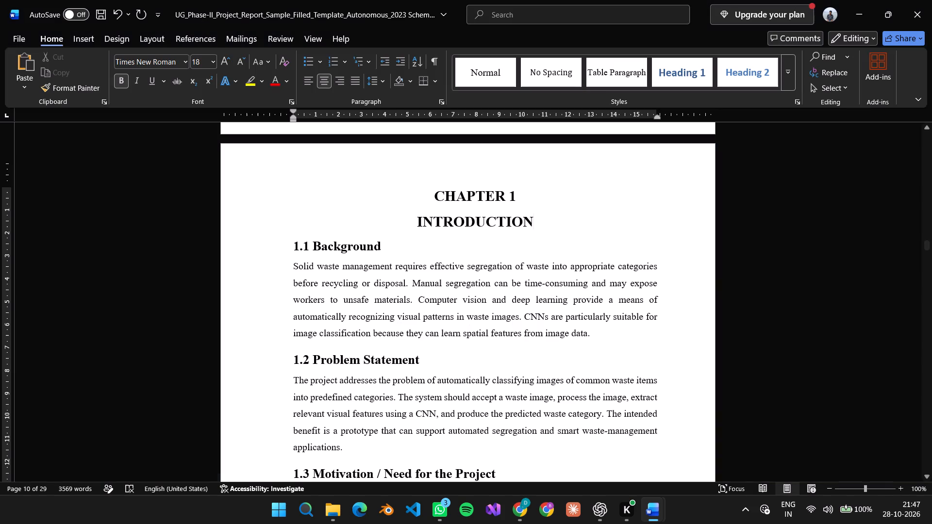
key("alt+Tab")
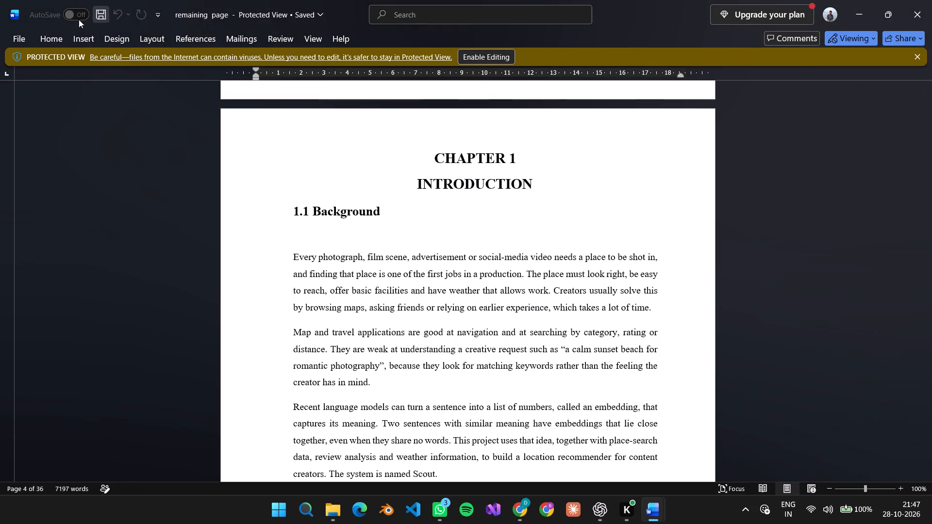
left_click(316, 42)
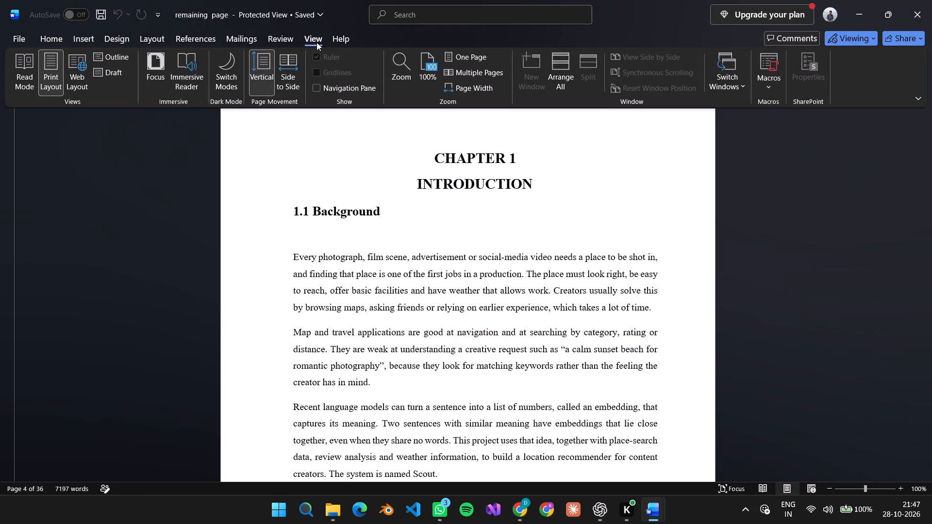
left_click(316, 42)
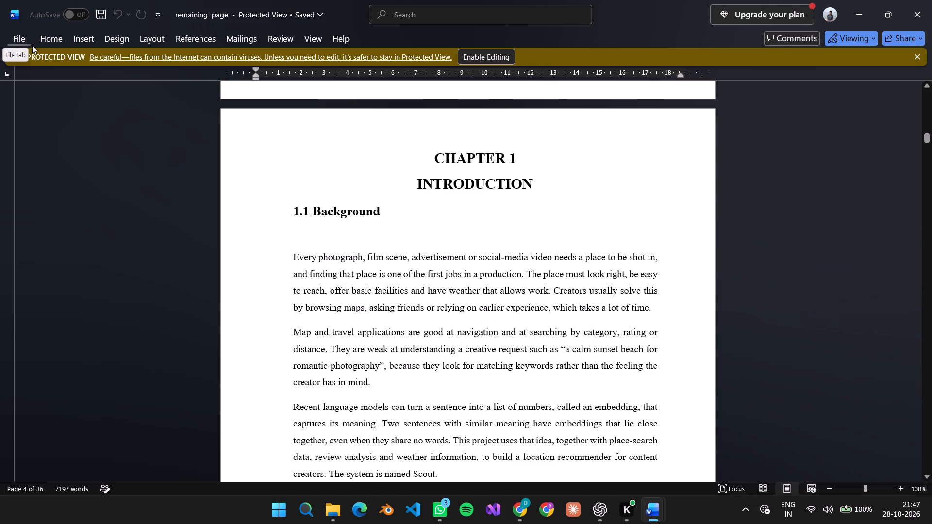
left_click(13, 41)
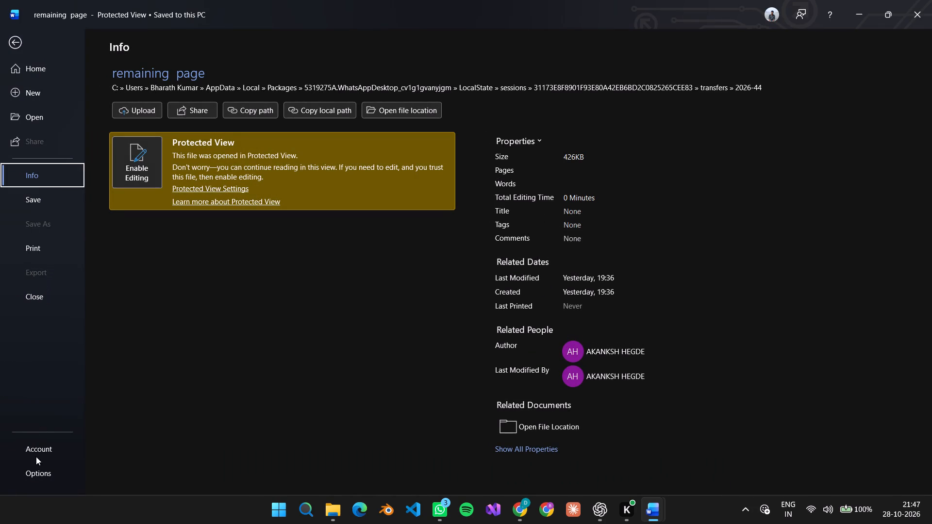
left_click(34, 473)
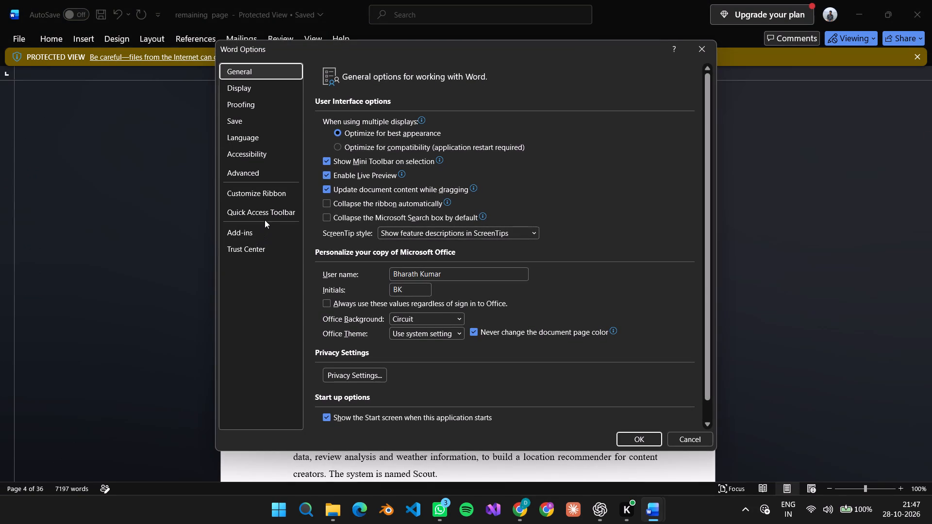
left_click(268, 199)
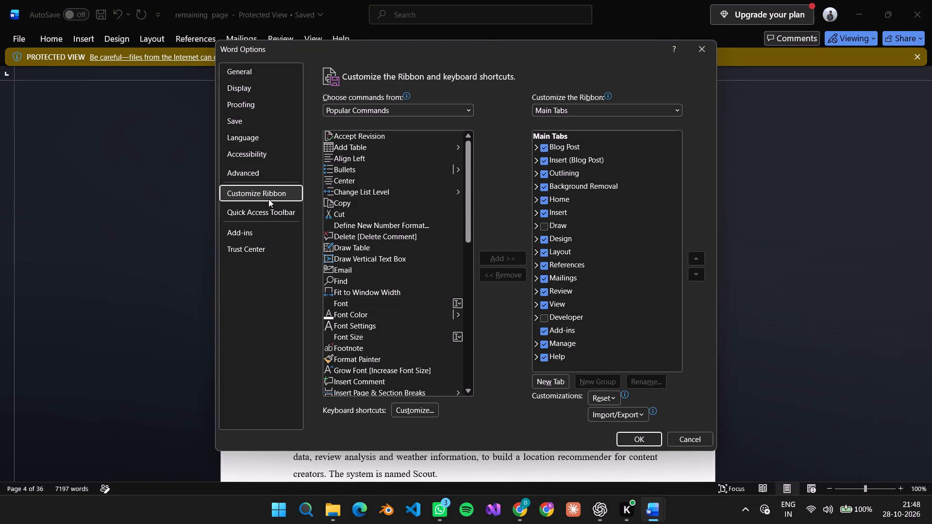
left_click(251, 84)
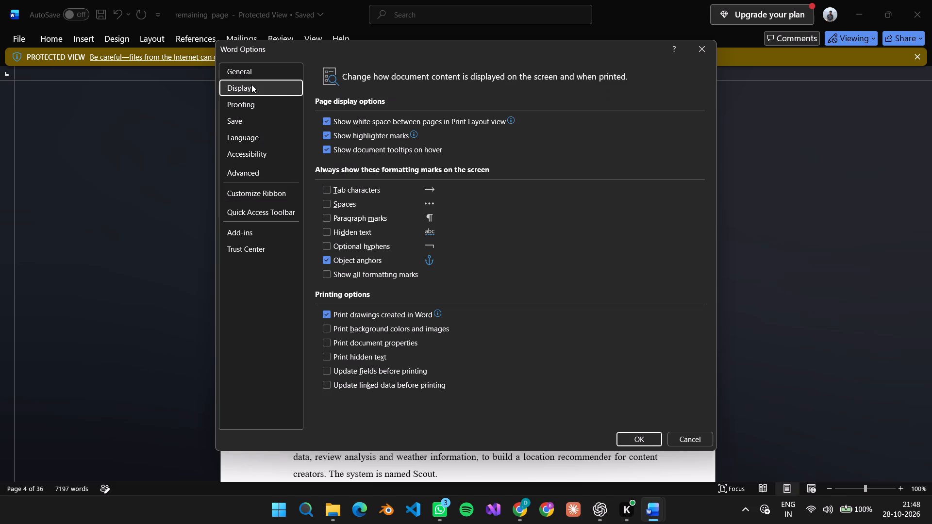
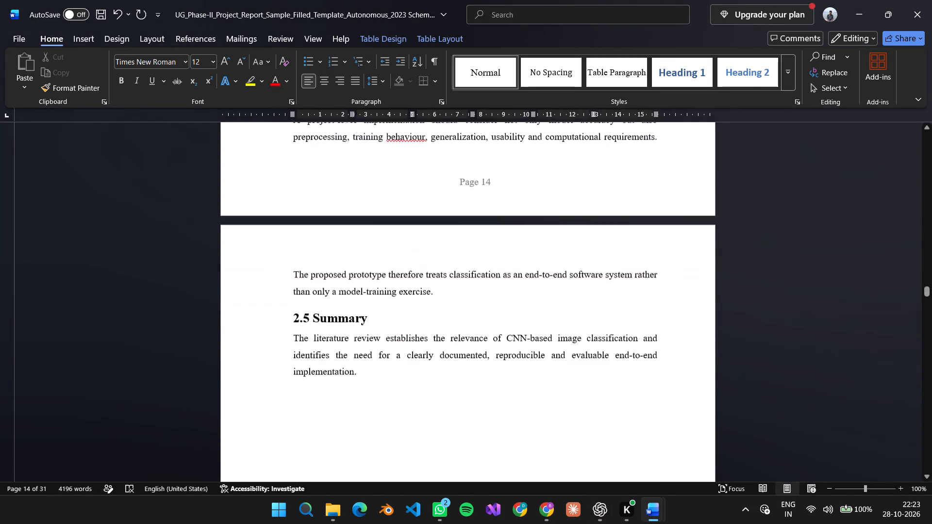
scroll(864, 275, "down", 20)
scroll(864, 275, "down", 20)
scroll(864, 275, "down", 20)
scroll(863, 276, "down", 20)
scroll(863, 276, "down", 20)
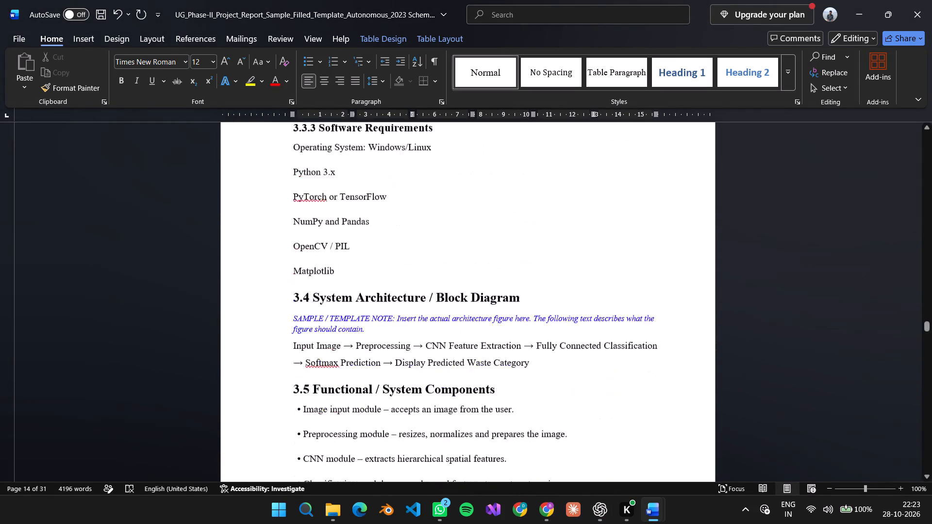
scroll(863, 276, "down", 20)
scroll(863, 276, "down", 20)
scroll(863, 276, "down", 11)
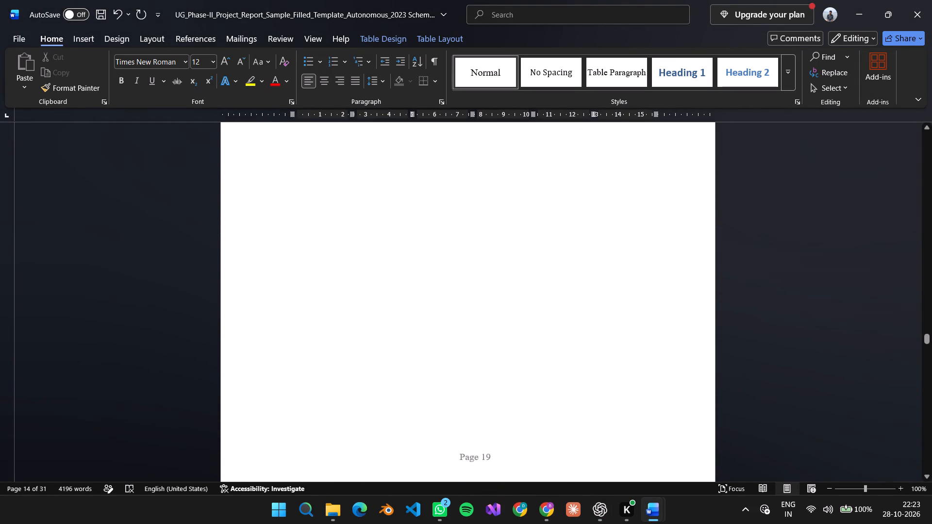
scroll(863, 276, "down", 20)
scroll(863, 276, "down", 20)
scroll(863, 276, "down", 11)
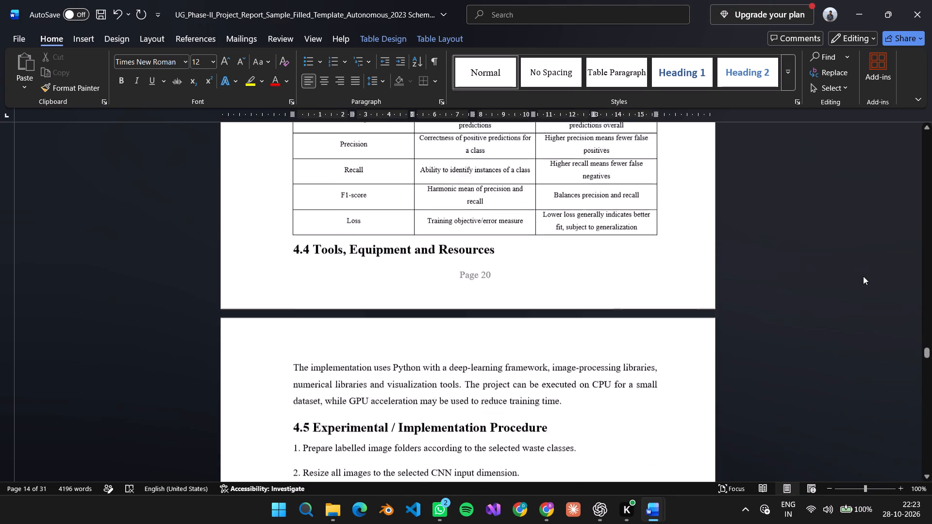
scroll(863, 276, "down", 20)
scroll(863, 276, "down", 20)
scroll(863, 276, "down", 11)
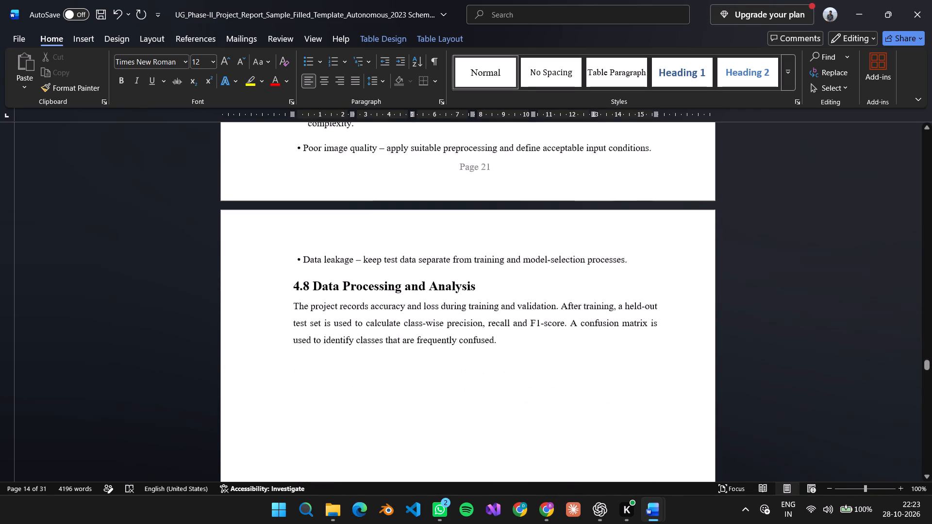
scroll(863, 276, "down", 20)
scroll(863, 276, "down", 20)
scroll(863, 276, "down", 10)
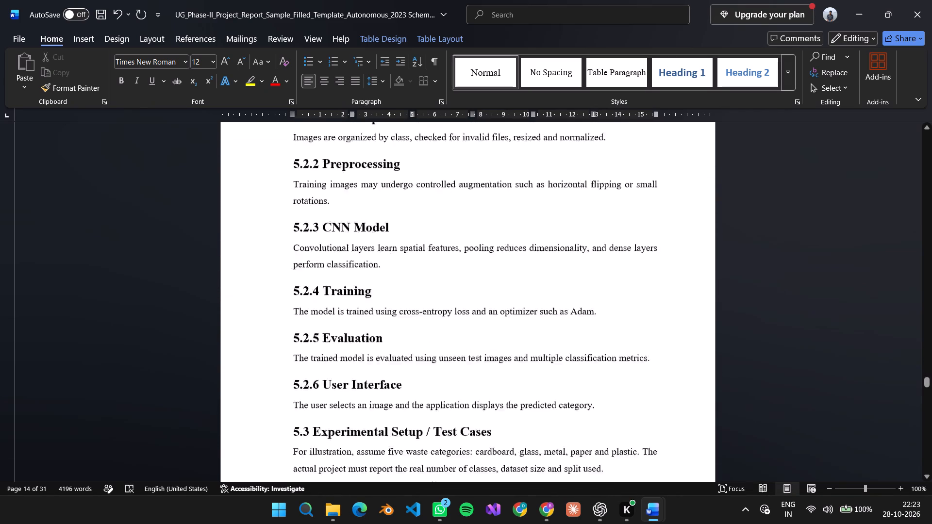
scroll(863, 276, "down", 20)
scroll(863, 276, "down", 20)
scroll(863, 276, "down", 10)
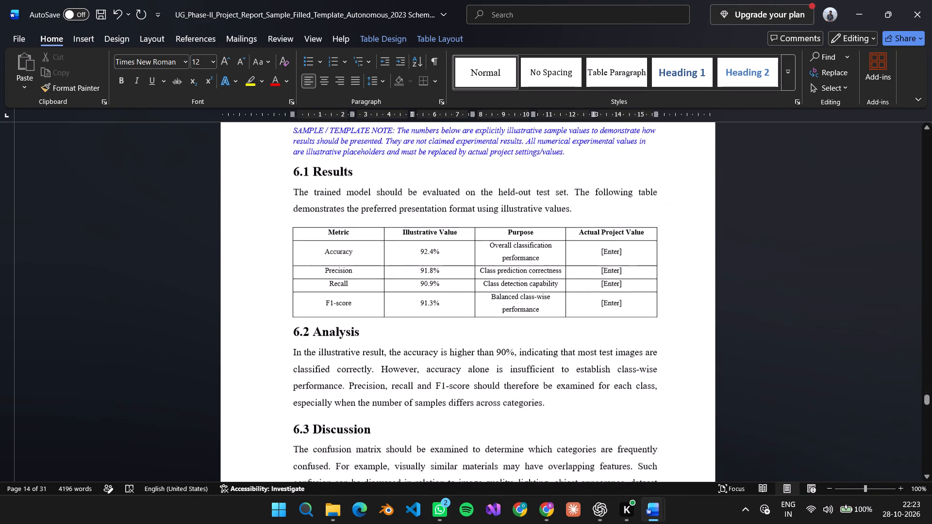
scroll(862, 272, "down", 20)
scroll(862, 272, "down", 20)
scroll(862, 272, "down", 10)
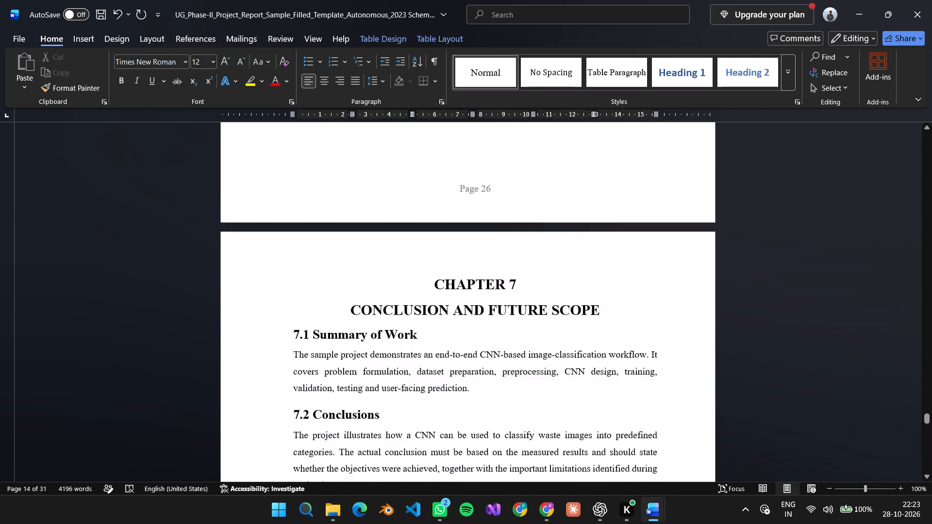
scroll(862, 272, "down", 20)
scroll(862, 272, "down", 20)
scroll(862, 272, "down", 10)
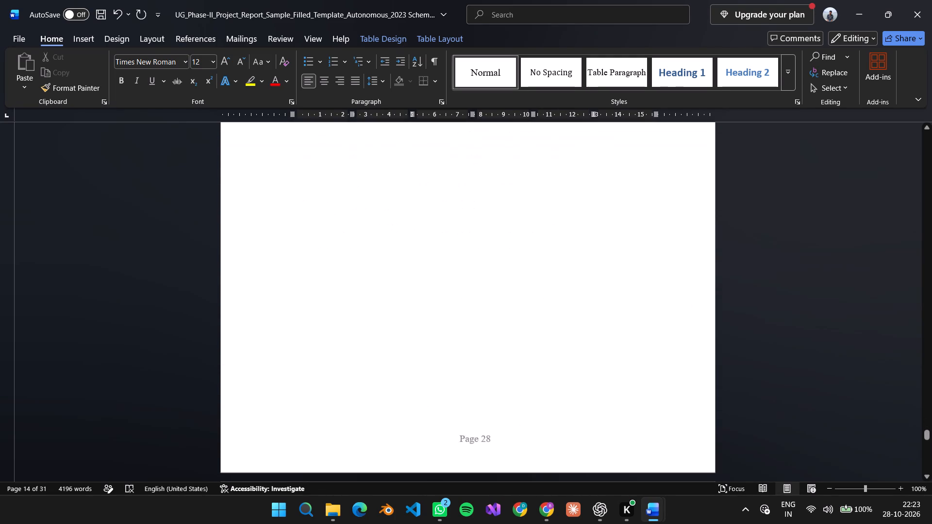
scroll(862, 272, "down", 20)
scroll(862, 272, "down", 20)
scroll(862, 272, "down", 10)
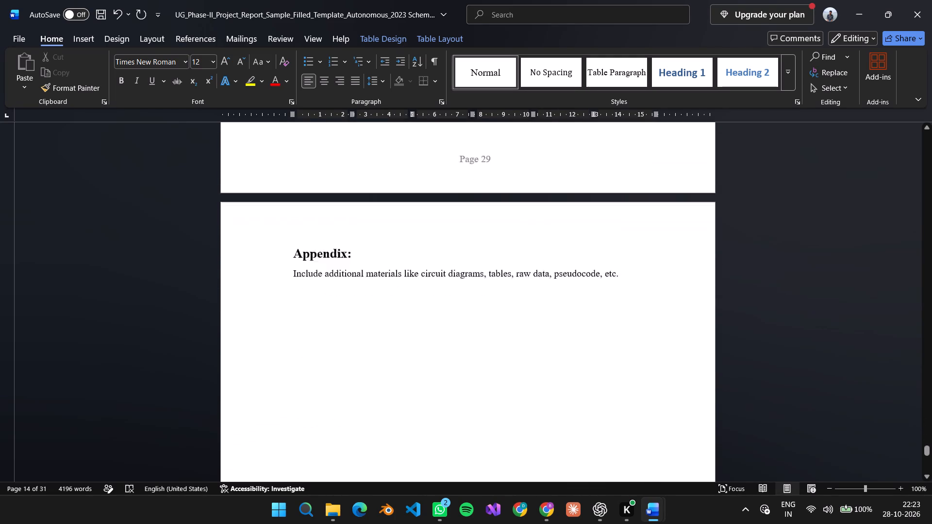
scroll(862, 272, "down", 20)
scroll(862, 272, "down", 3)
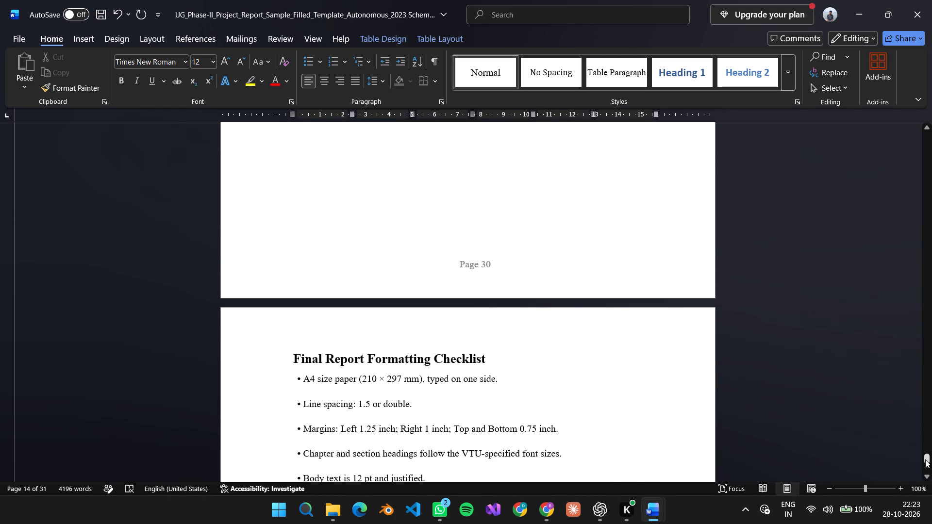
Go back to Chapter 2 of the report and examine the placeholder table under 2.2 Review of Existing Work.
left_click_drag(925, 459, 924, 391)
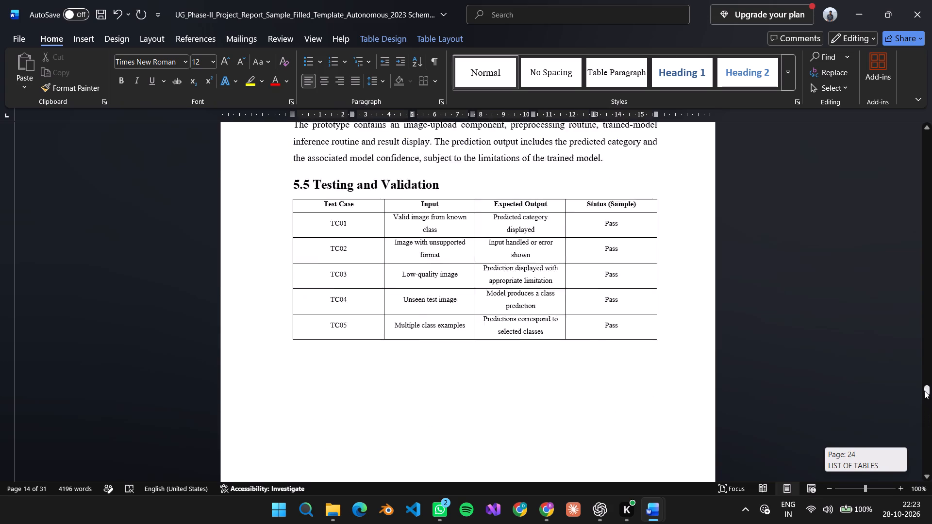
left_click_drag(924, 391, 931, 393)
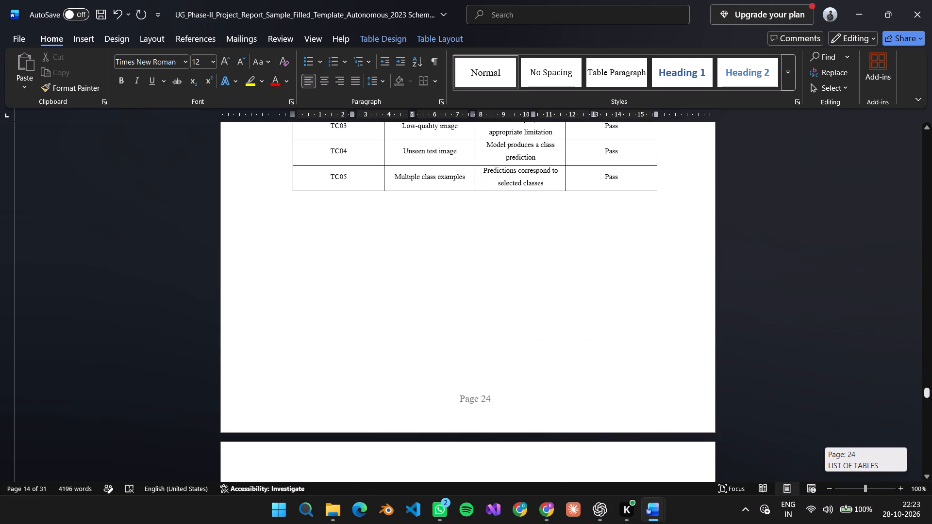
left_click_drag(931, 393, 931, 346)
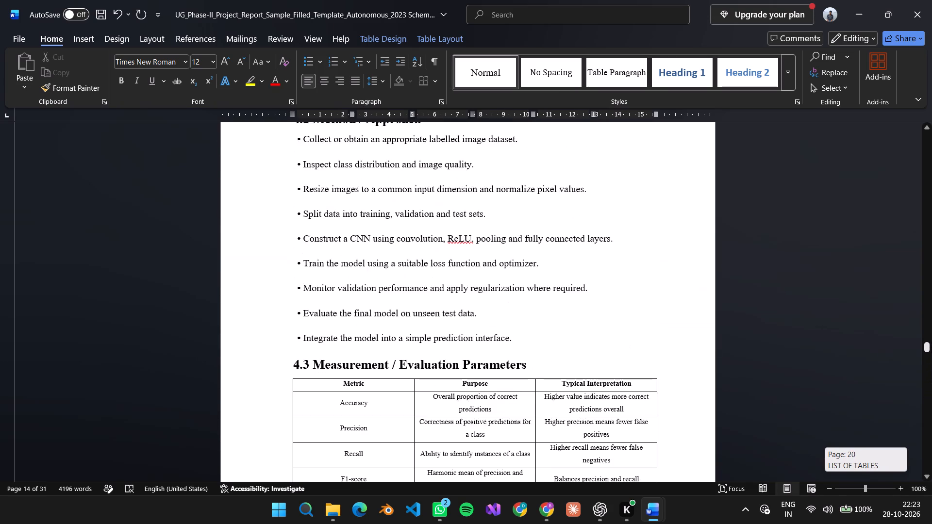
left_click_drag(931, 346, 920, 280)
scroll(710, 339, "down", 4)
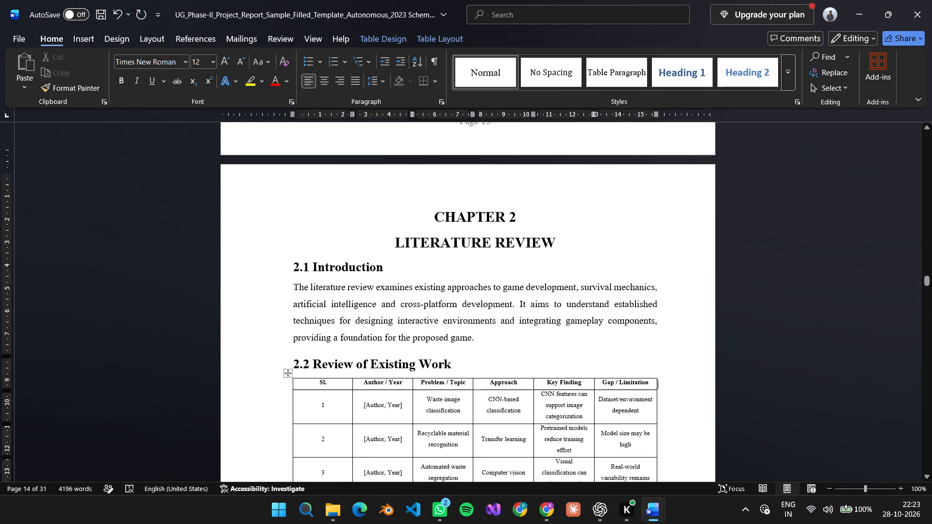
scroll(727, 336, "down", 4)
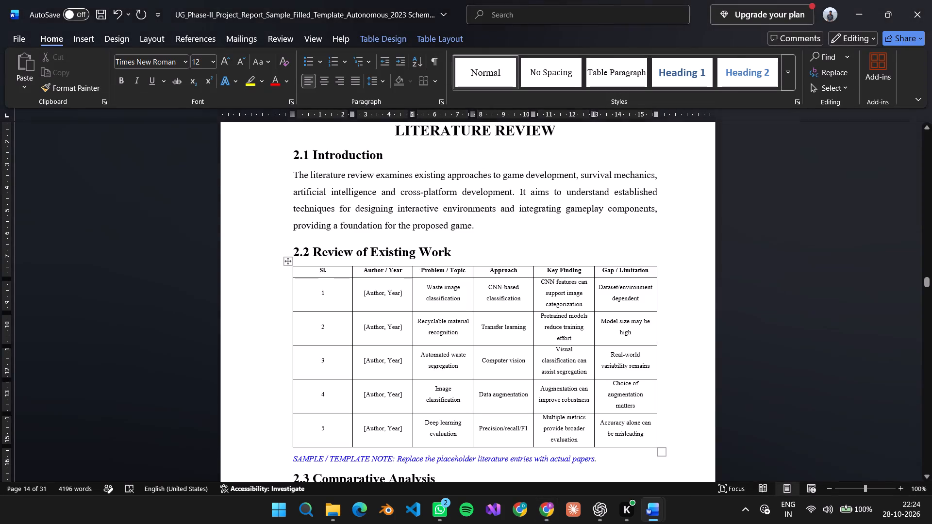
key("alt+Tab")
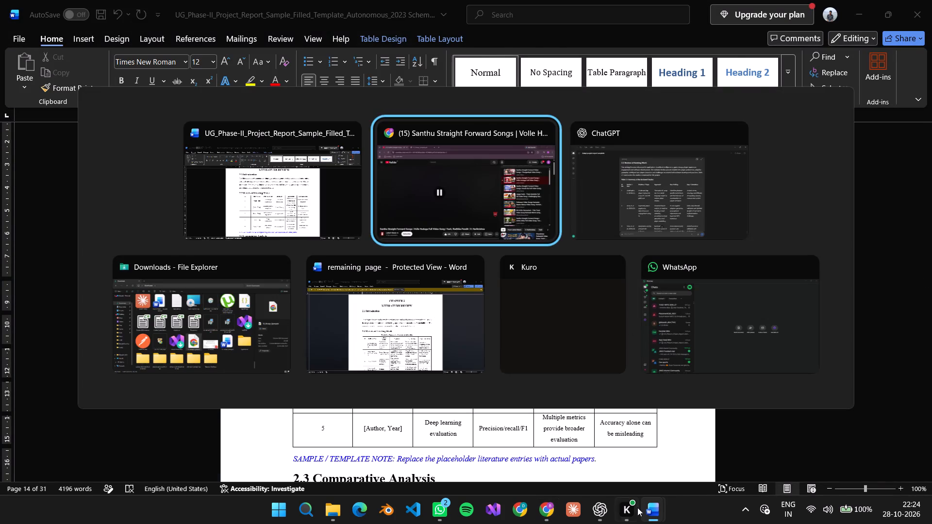
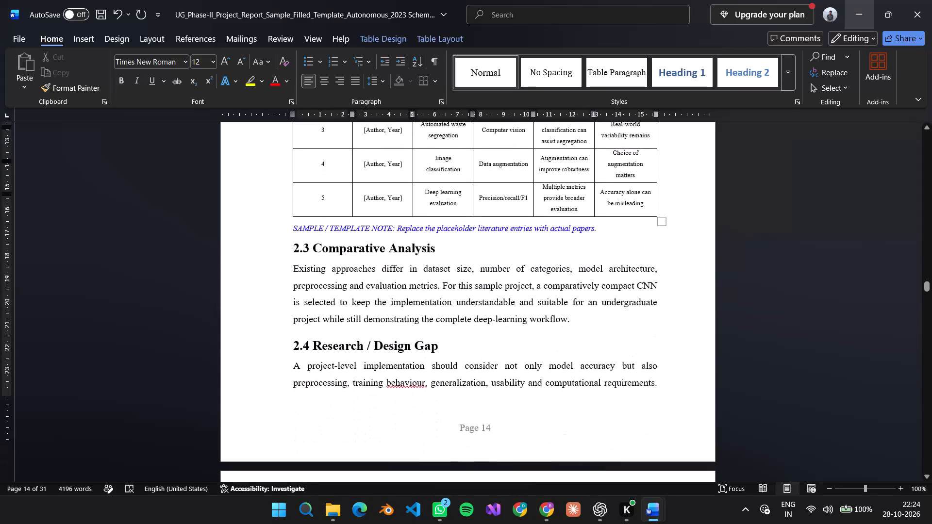
Examine the placeholder literature table under 2.2 Review of Existing Work in the report.
scroll(808, 304, "up", 8)
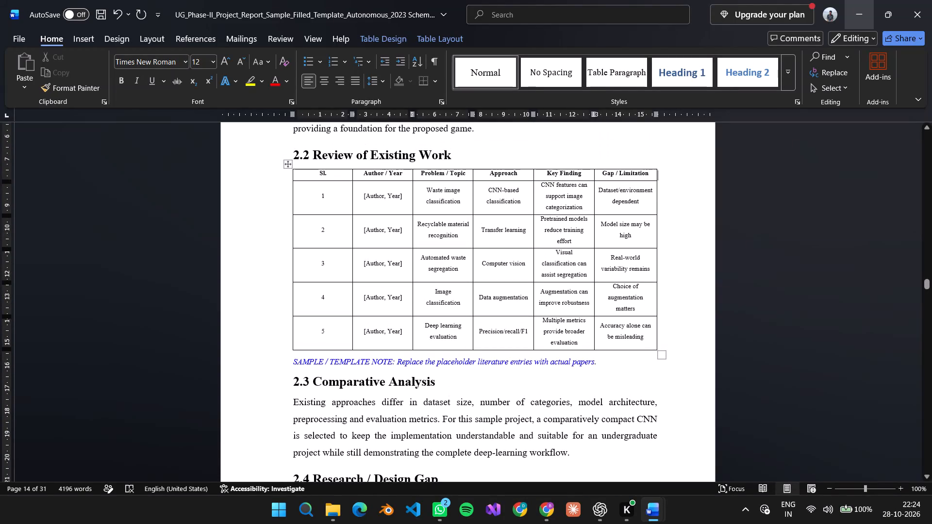